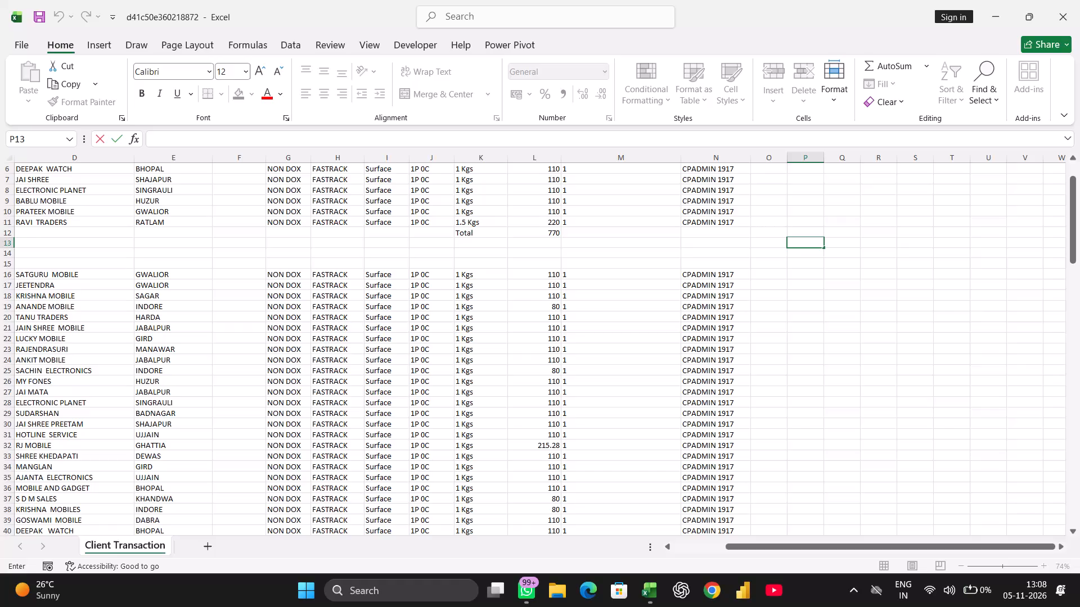
Start a formula in the empty cell P13 of the Client Transaction sheet, beginning with an equals sign.
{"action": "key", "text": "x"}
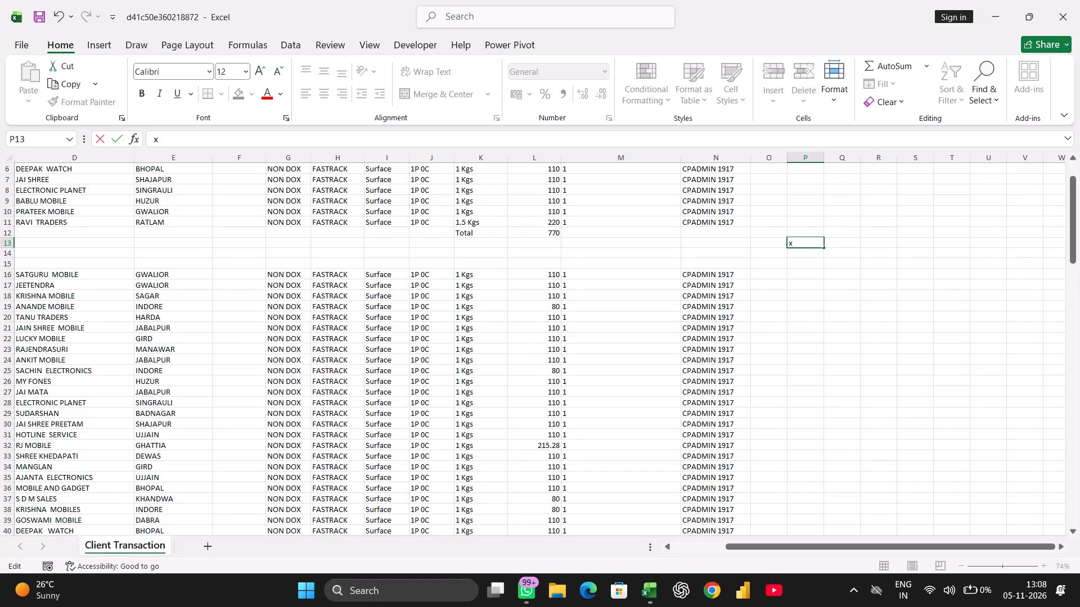
{"action": "key", "text": "BackSpace"}
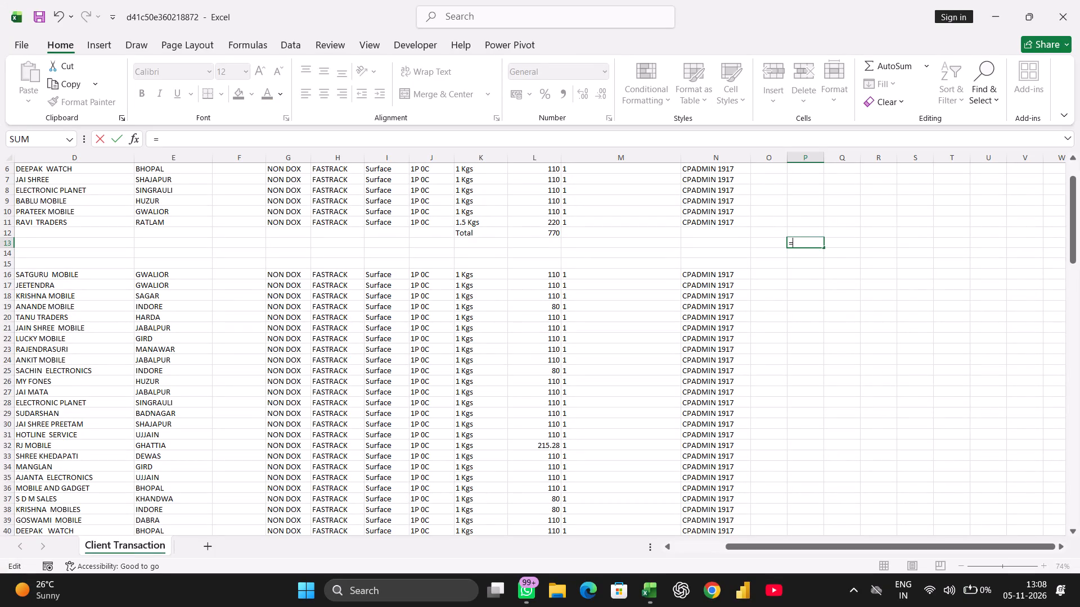
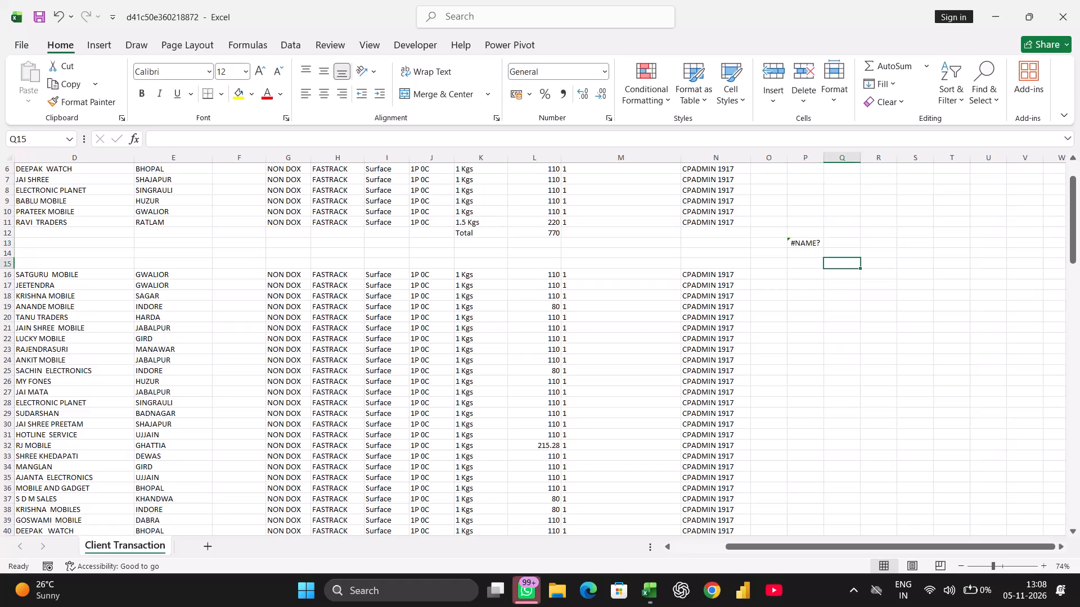
Clear the mistyped formula from cell P13 beside the shipment data.
{"action": "left_click", "coordinate": [817, 247]}
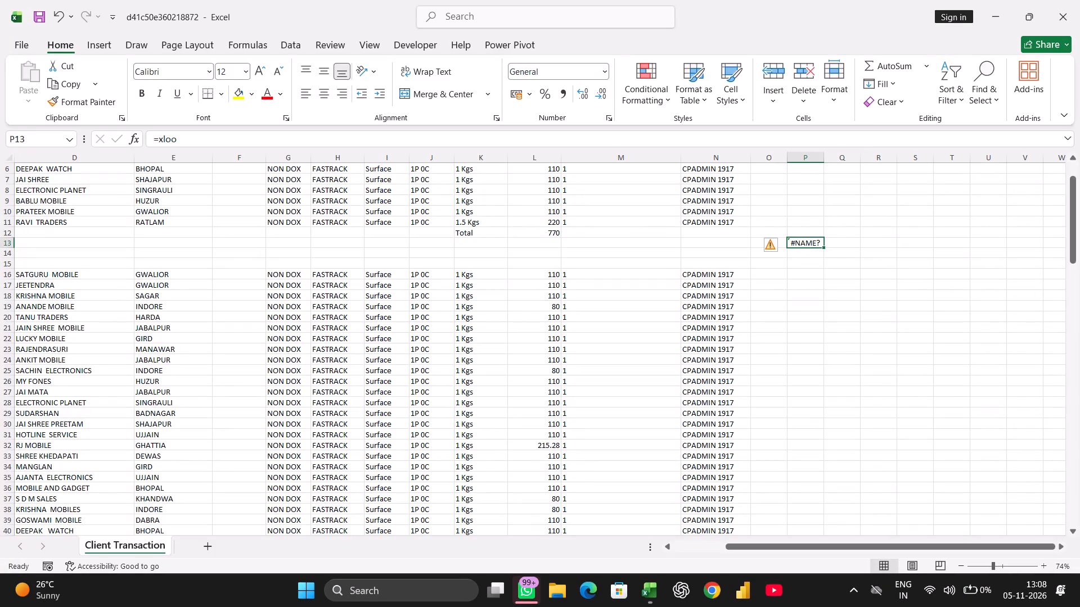
{"action": "key", "text": "BackSpace"}
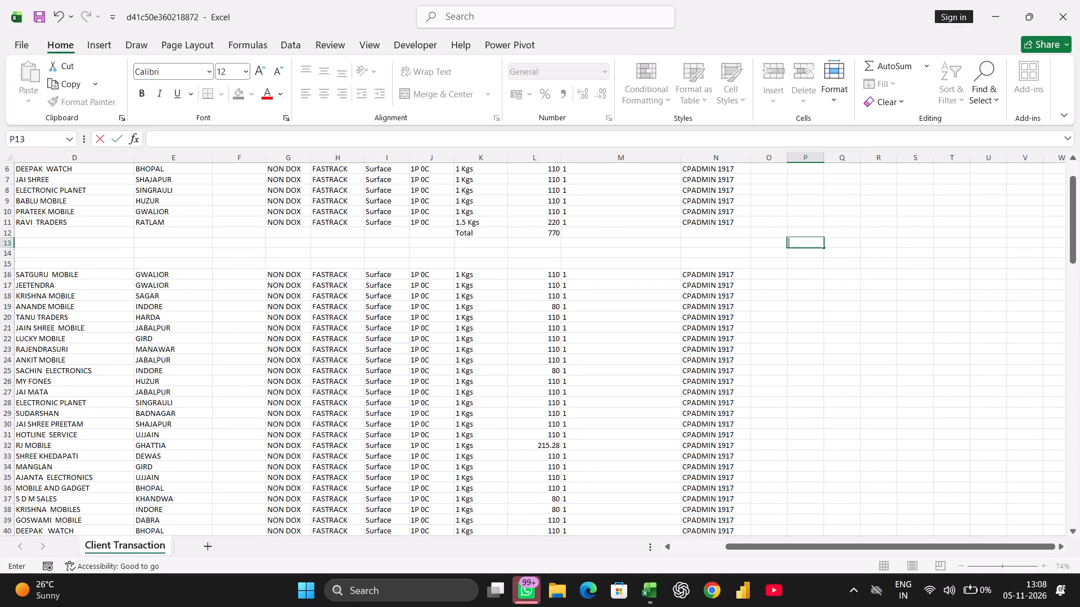
{"action": "scroll", "coordinate": [407, 405], "scroll_direction": "up", "scroll_amount": 2}
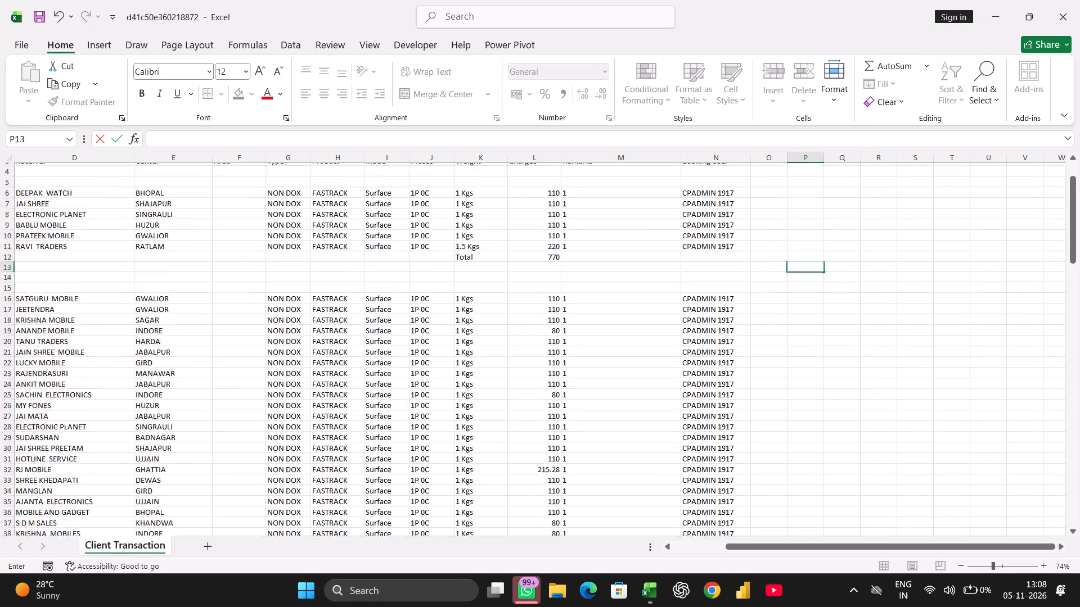
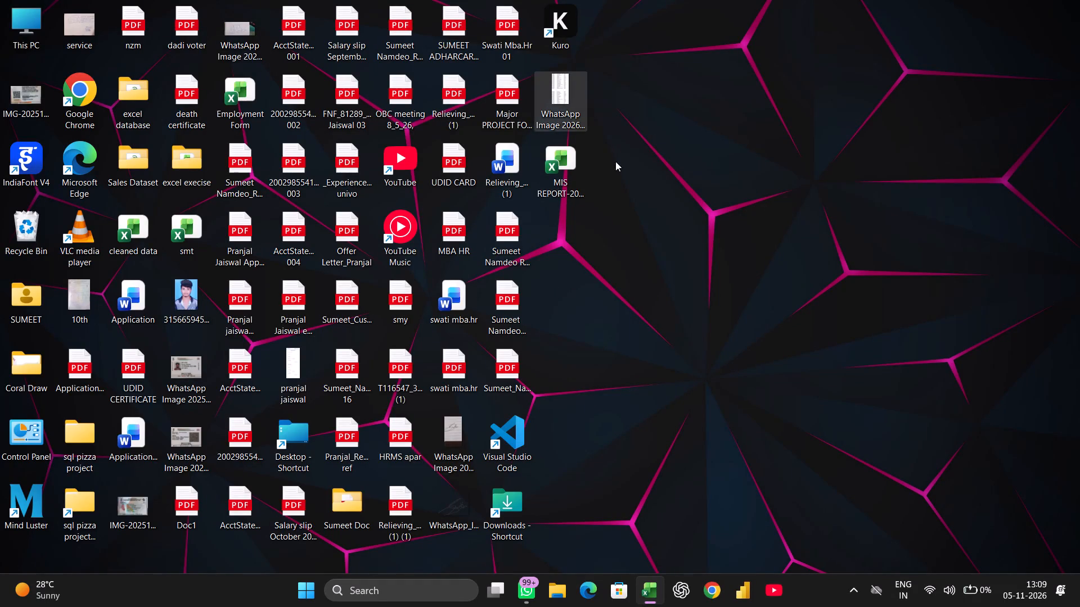
Open the MIS REPORT-2026-INDORE MP workbook from the desktop in Excel.
{"action": "double_click", "coordinate": [546, 159]}
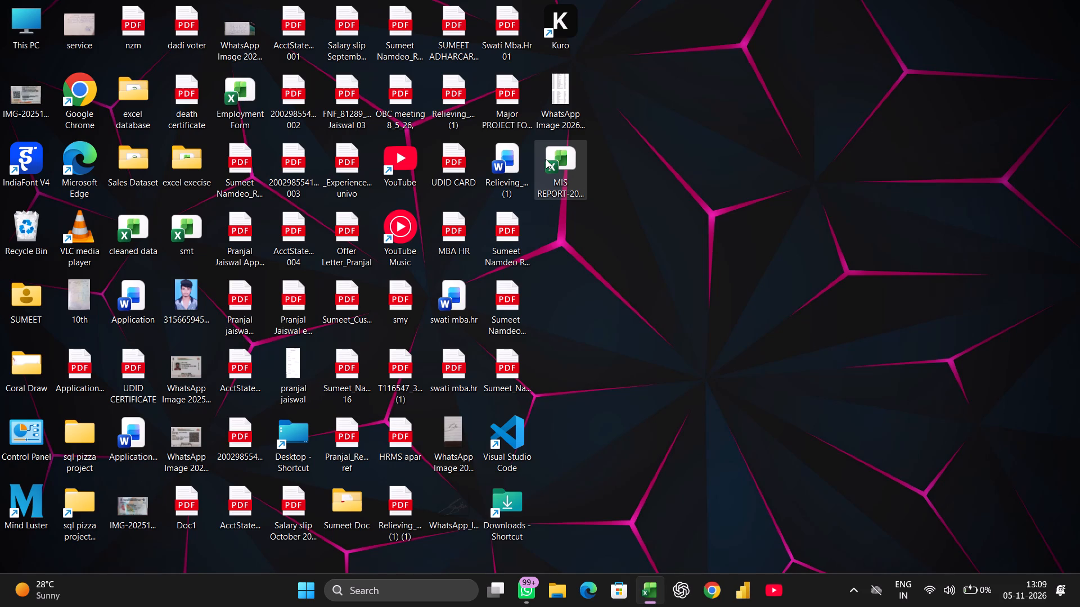
{"action": "triple_click", "coordinate": [564, 152]}
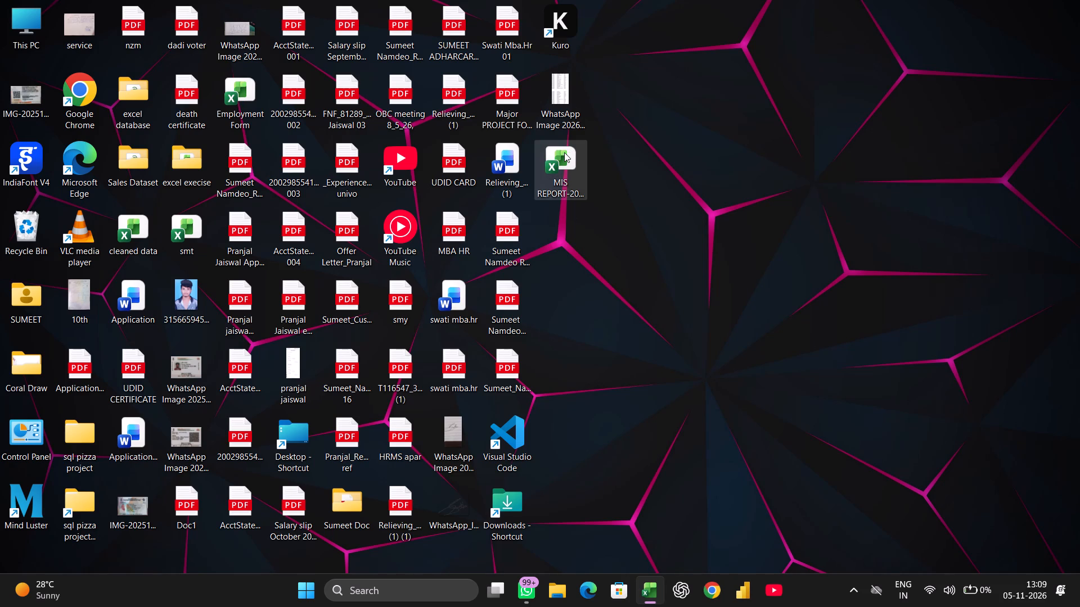
{"action": "double_click", "coordinate": [564, 152]}
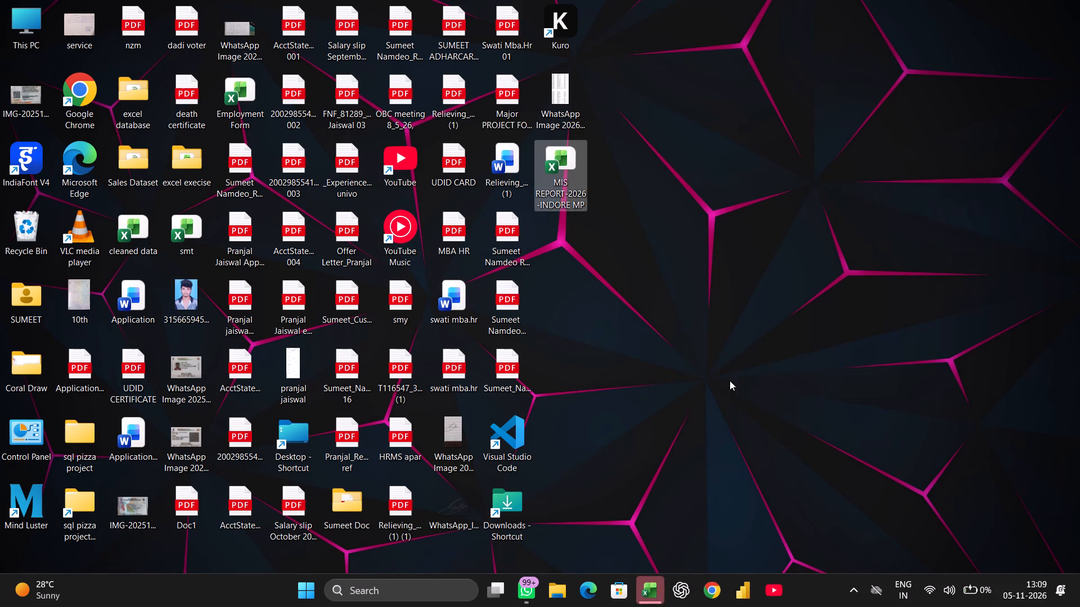
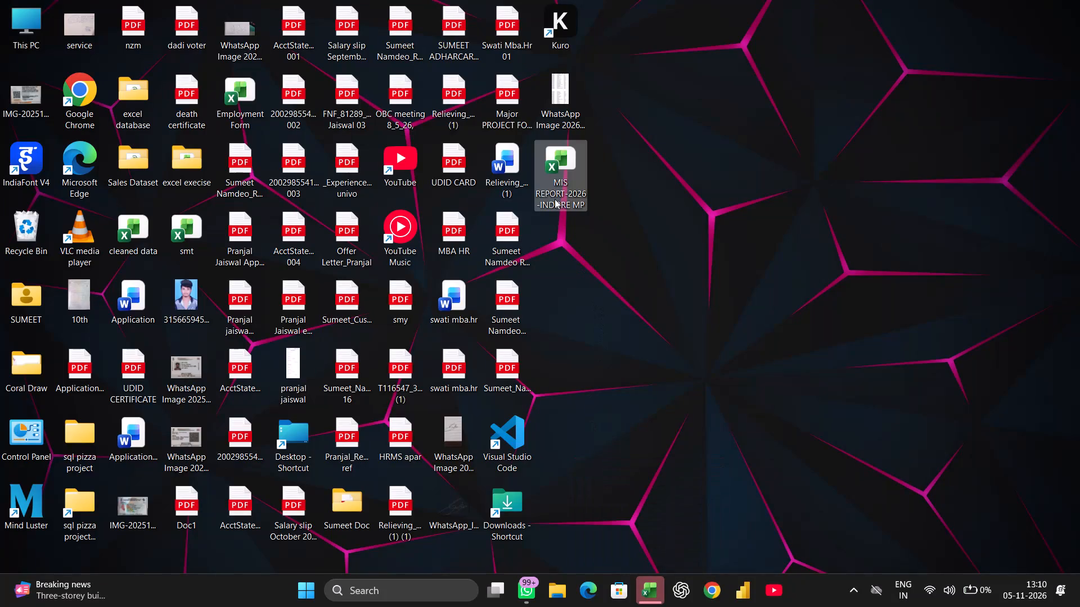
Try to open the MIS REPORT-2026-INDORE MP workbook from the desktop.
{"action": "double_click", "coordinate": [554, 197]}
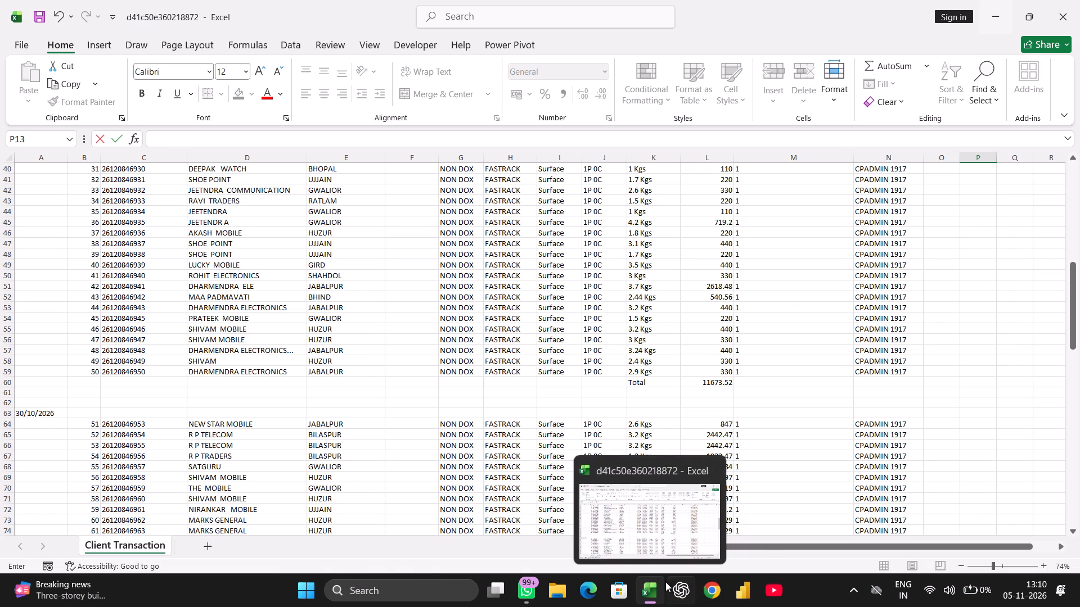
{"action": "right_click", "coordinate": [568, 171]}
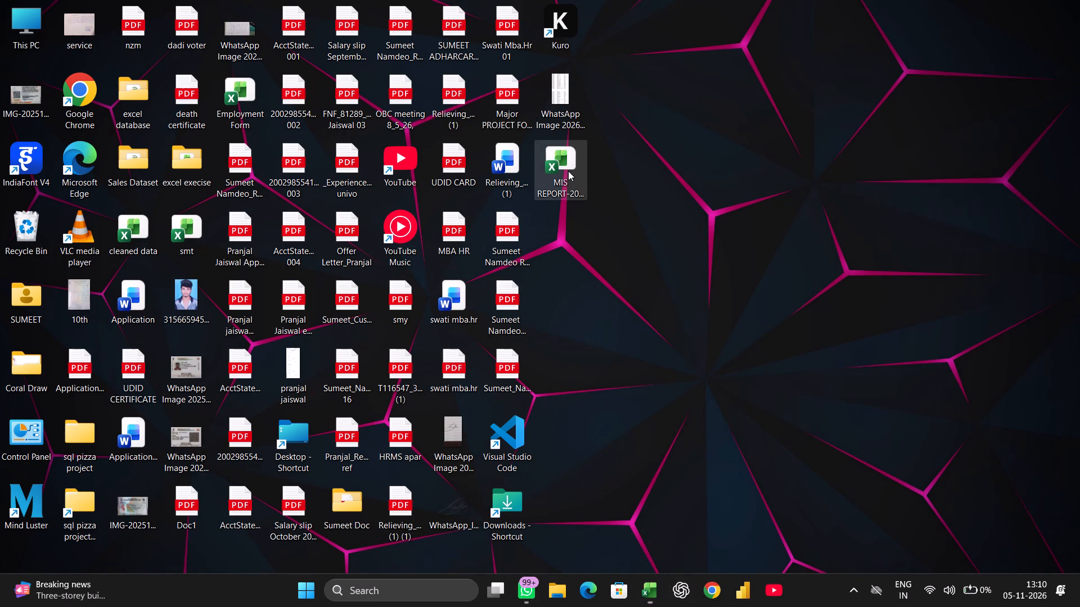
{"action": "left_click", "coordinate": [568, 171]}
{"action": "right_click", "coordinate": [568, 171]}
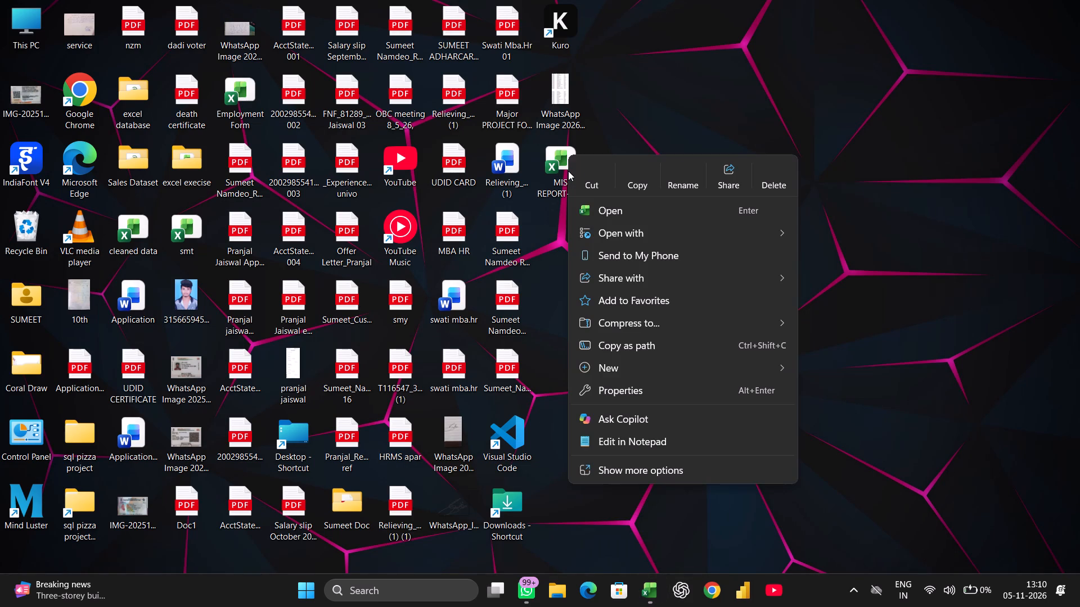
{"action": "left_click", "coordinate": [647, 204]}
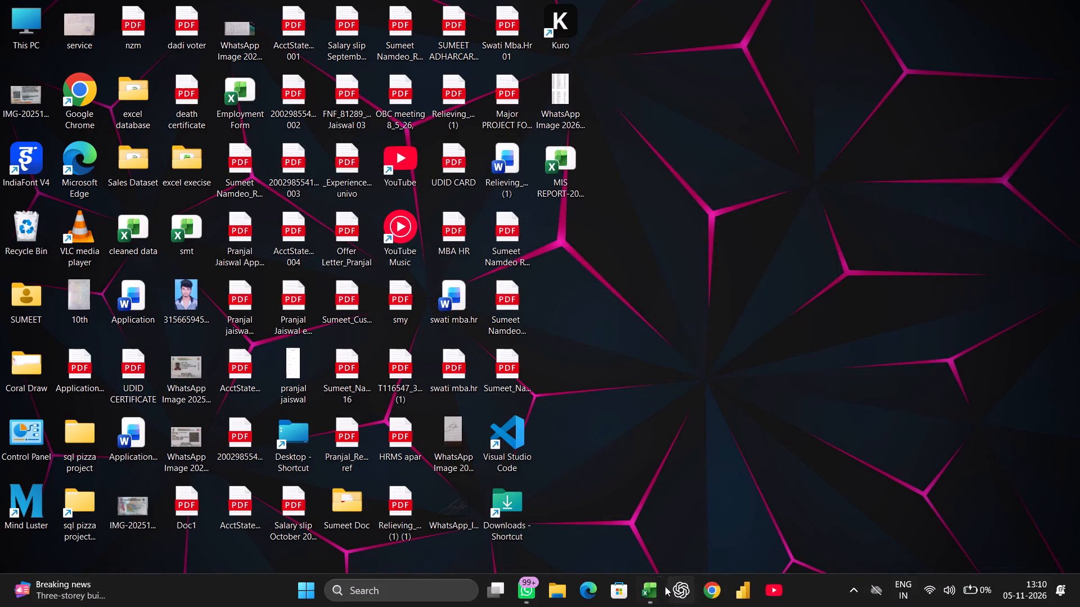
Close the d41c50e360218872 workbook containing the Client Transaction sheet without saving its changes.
{"action": "left_click", "coordinate": [634, 497]}
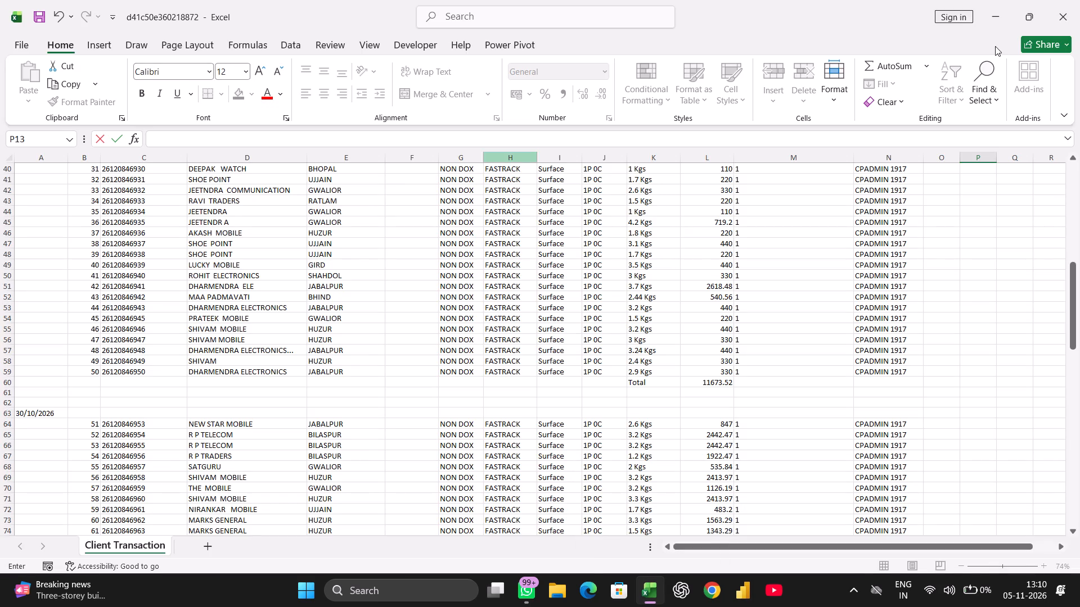
{"action": "left_click", "coordinate": [1067, 1]}
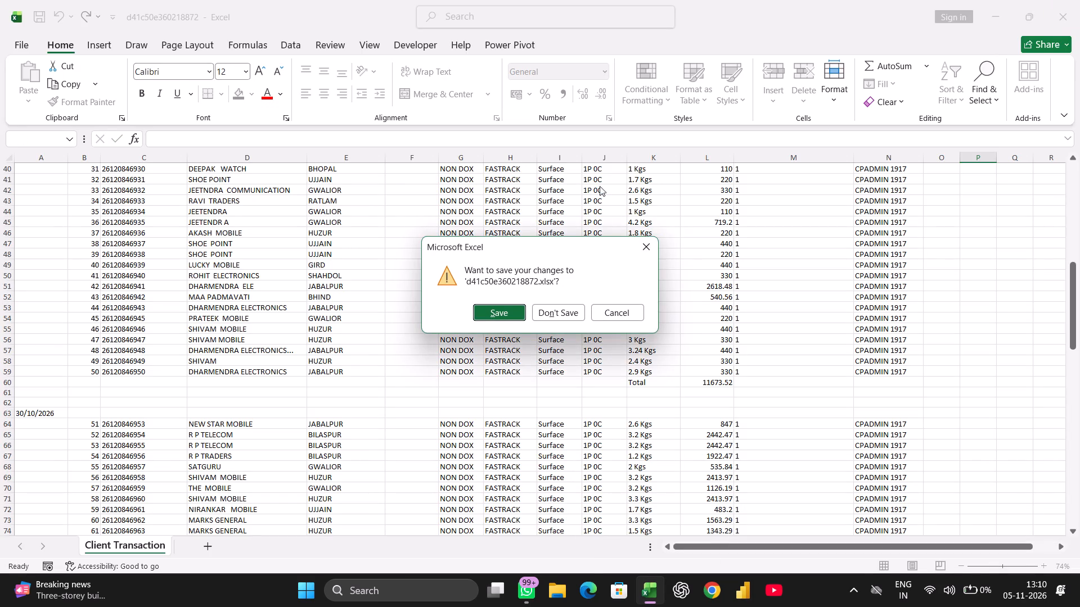
{"action": "left_click", "coordinate": [565, 311]}
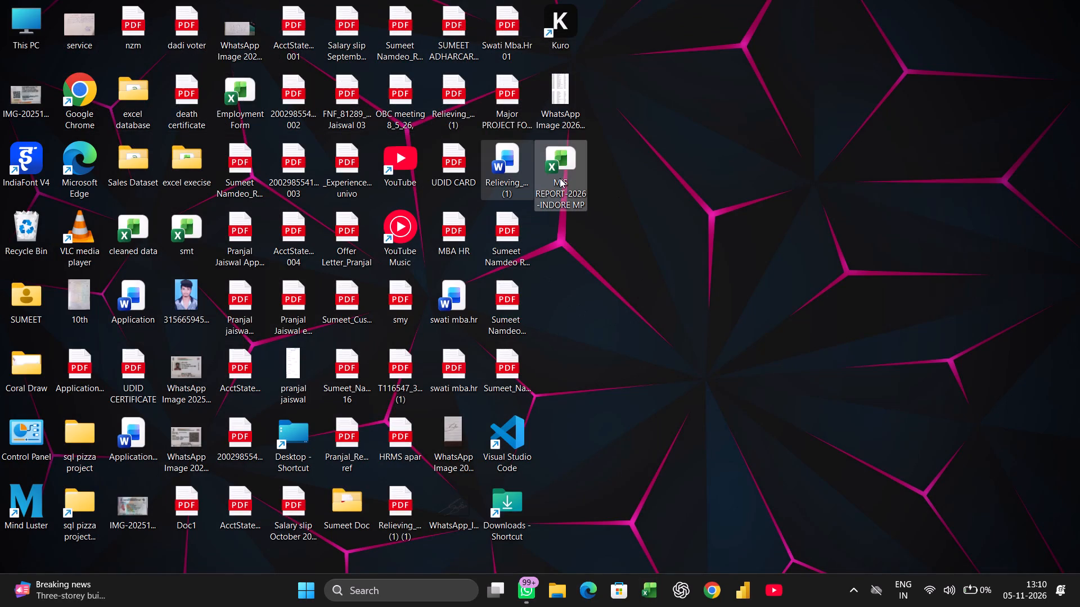
Open the MIS REPORT-2026-INDORE MP workbook from the desktop.
{"action": "double_click", "coordinate": [560, 178]}
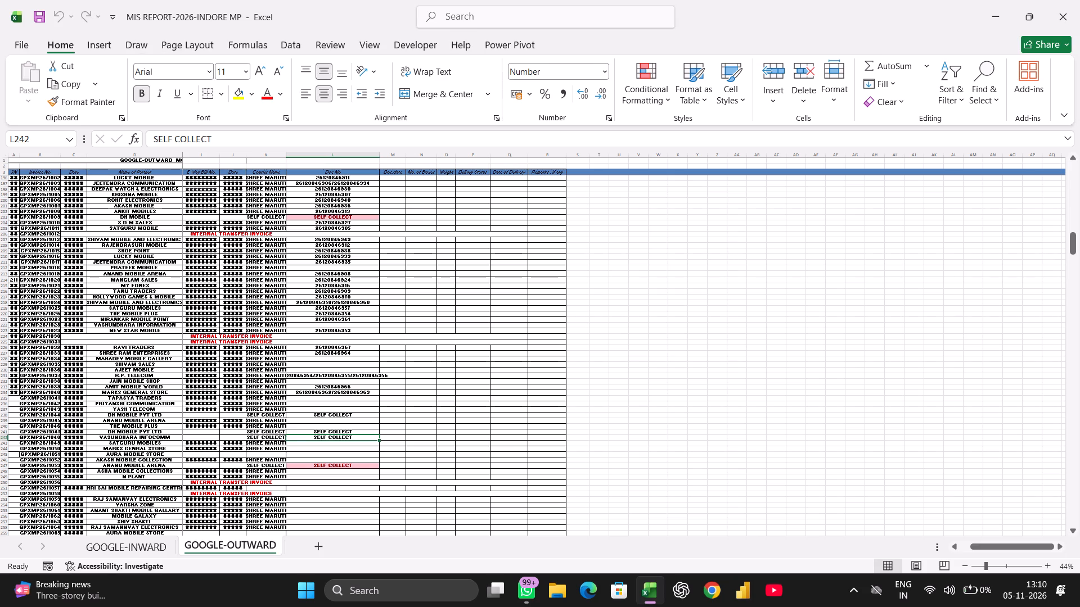
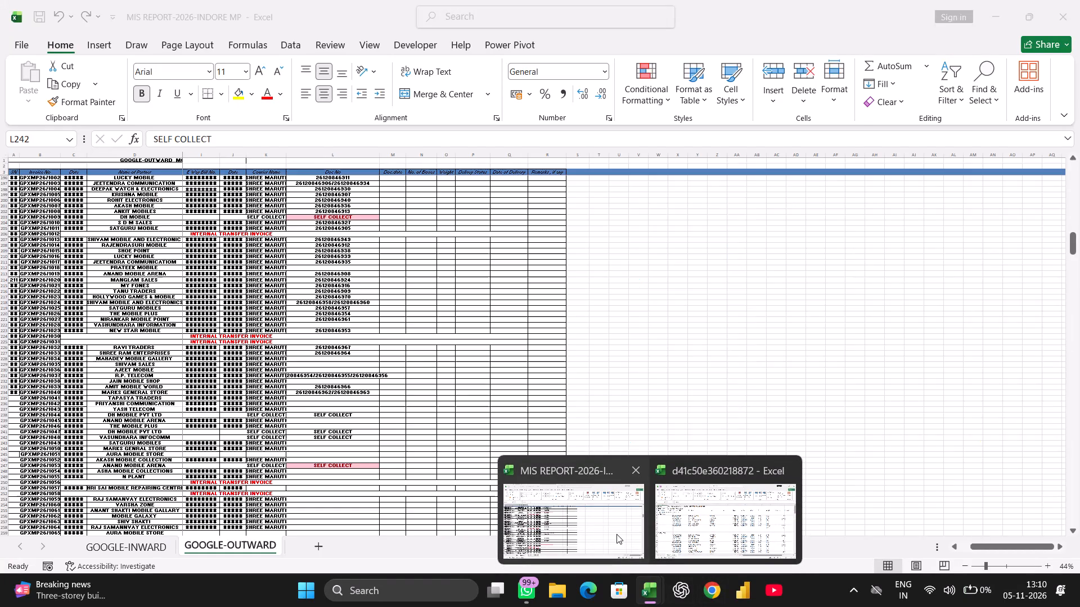
Review the courier, Doc No, doc date and delivery columns of the October invoices on the GOOGLE-OUTWARD sheet of the MIS report.
{"action": "left_click", "coordinate": [616, 534]}
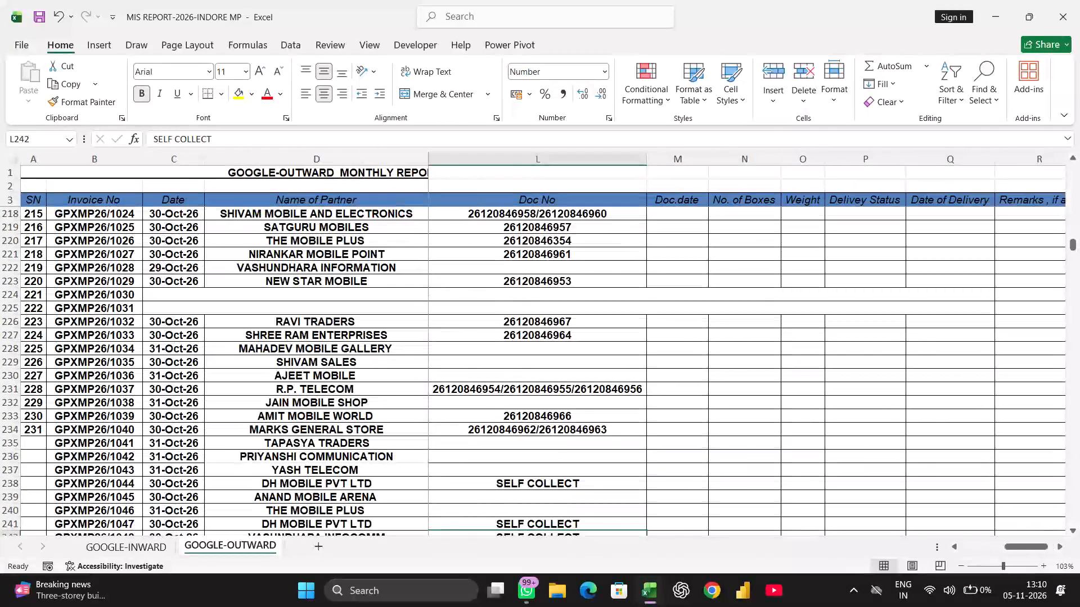
{"action": "scroll", "coordinate": [439, 392], "scroll_direction": "right", "scroll_amount": 3}
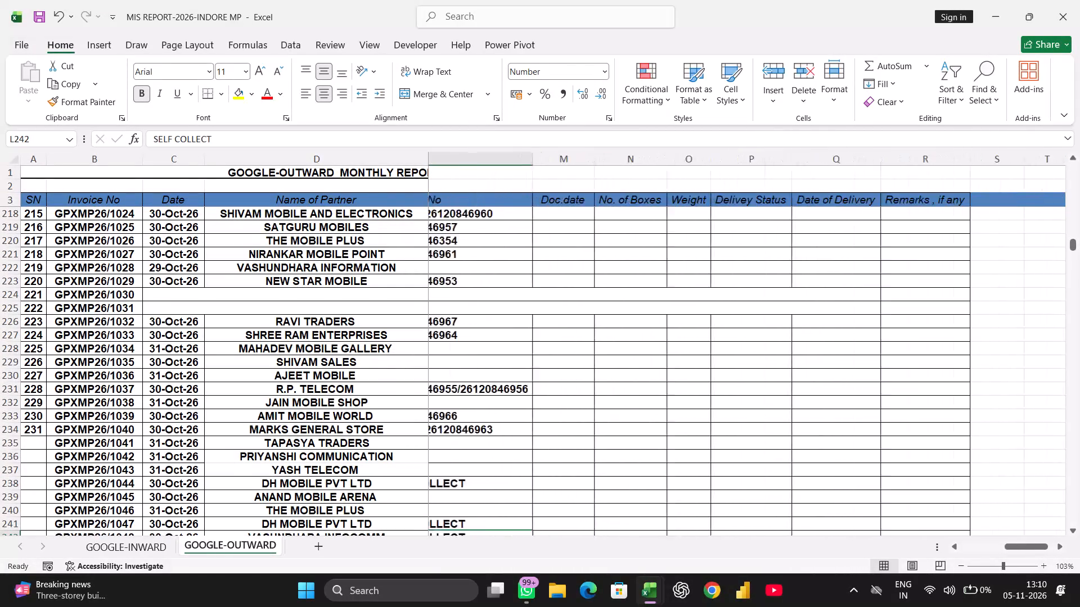
{"action": "scroll", "coordinate": [439, 392], "scroll_direction": "down", "scroll_amount": 1}
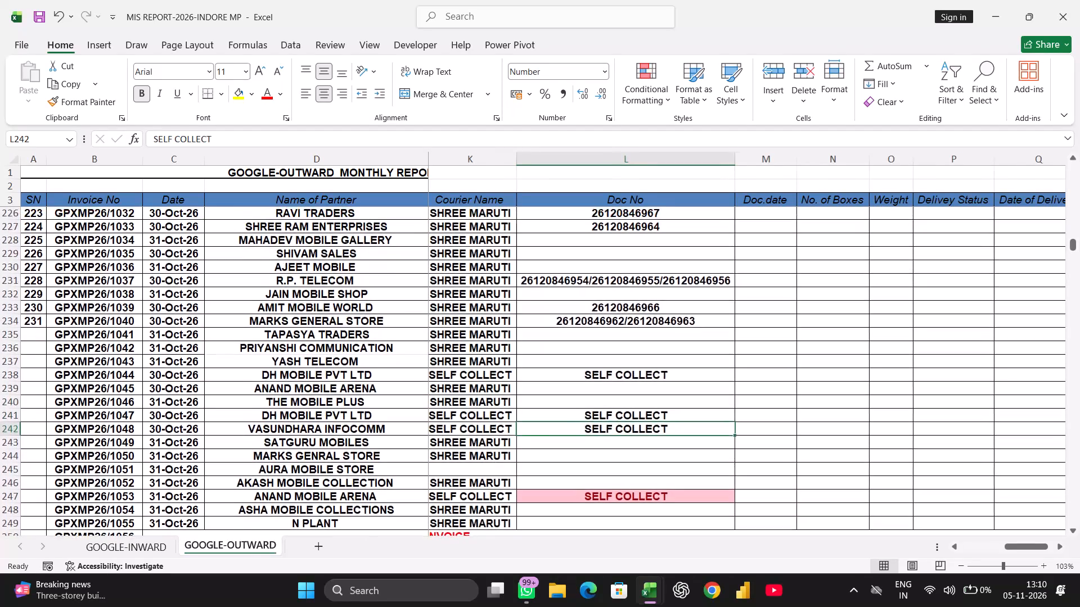
{"action": "scroll", "coordinate": [439, 392], "scroll_direction": "up", "scroll_amount": 3}
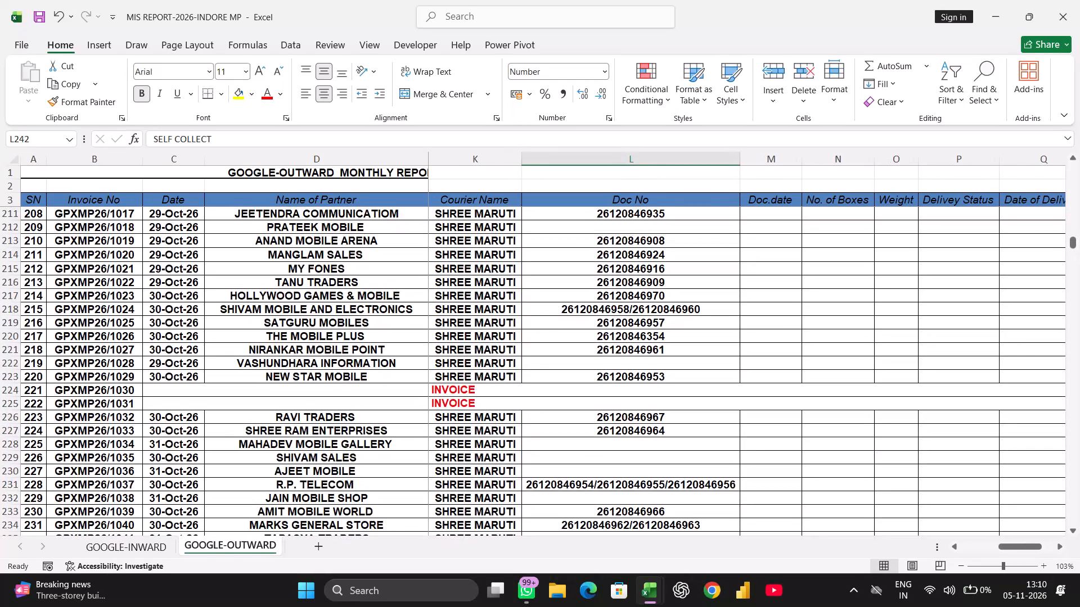
{"action": "scroll", "coordinate": [439, 392], "scroll_direction": "up", "scroll_amount": 2}
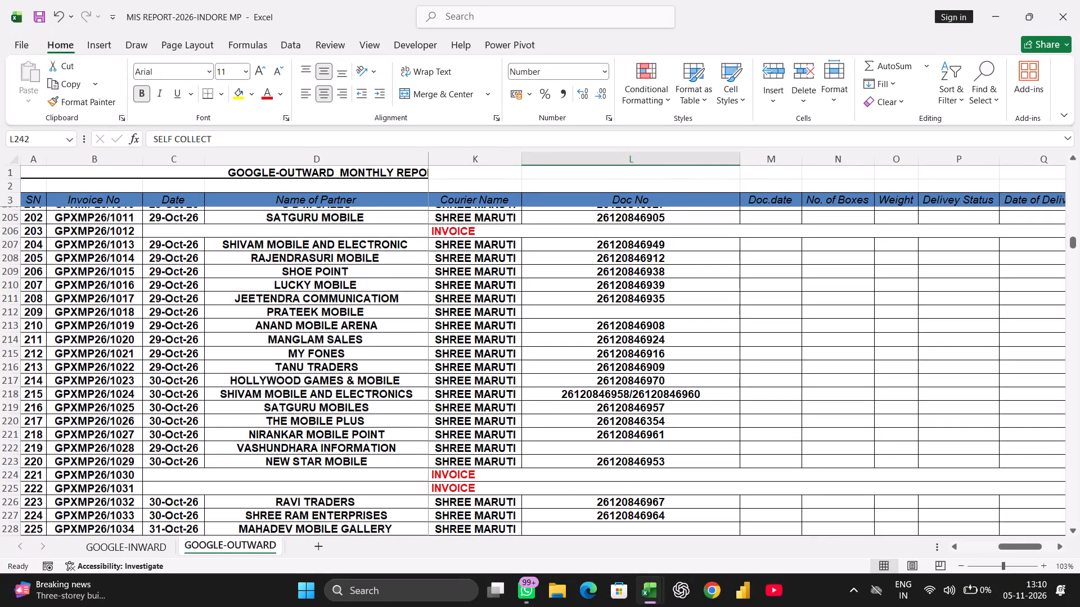
{"action": "scroll", "coordinate": [439, 392], "scroll_direction": "up", "scroll_amount": 6}
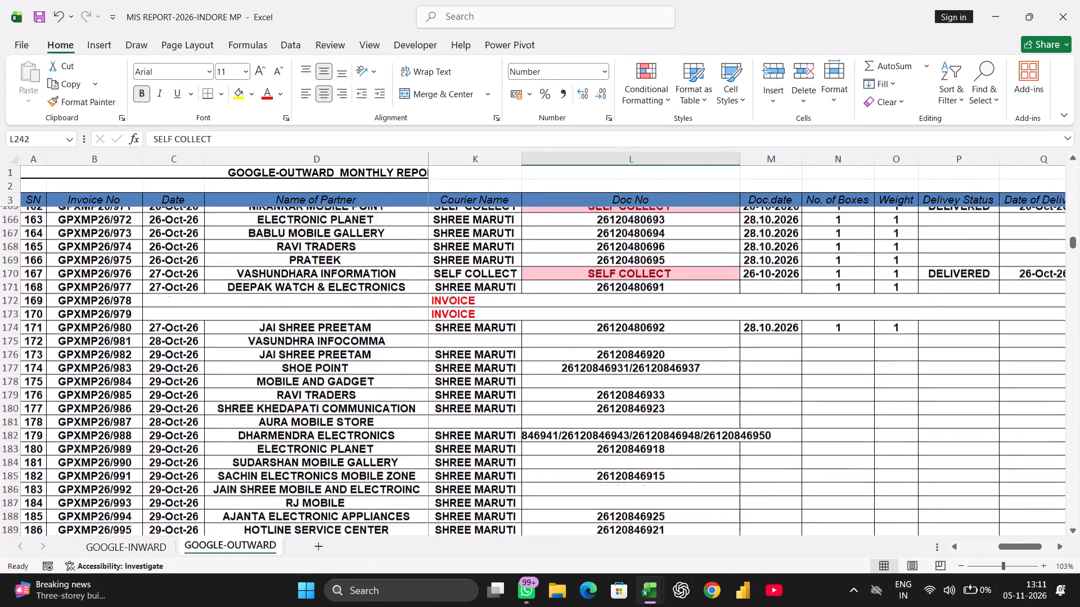
{"action": "scroll", "coordinate": [439, 392], "scroll_direction": "up", "scroll_amount": 1}
{"action": "scroll", "coordinate": [439, 392], "scroll_direction": "down", "scroll_amount": 1}
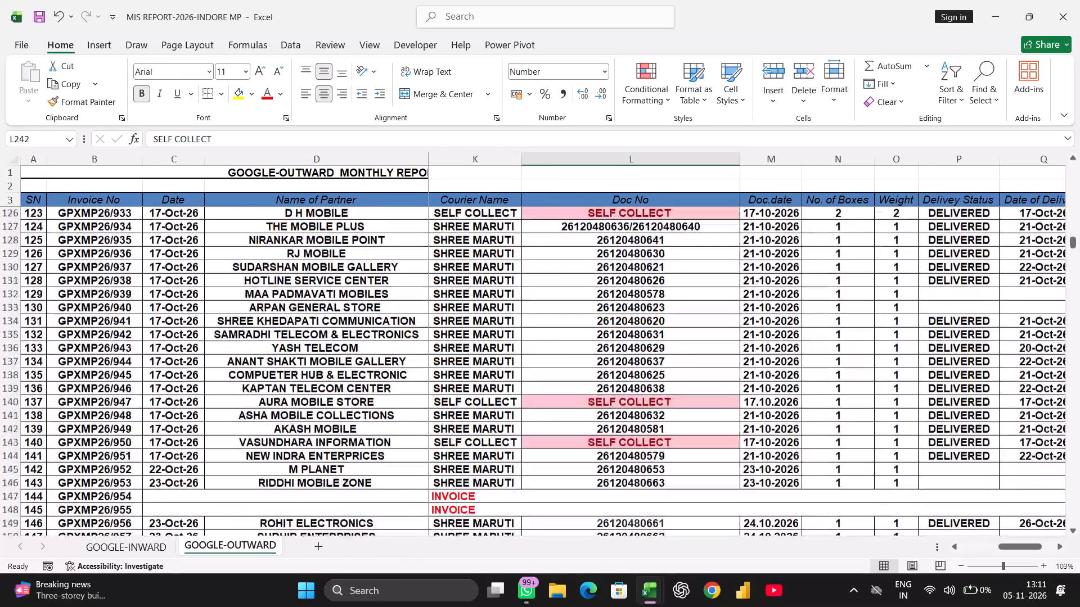
{"action": "scroll", "coordinate": [439, 392], "scroll_direction": "down", "scroll_amount": 1}
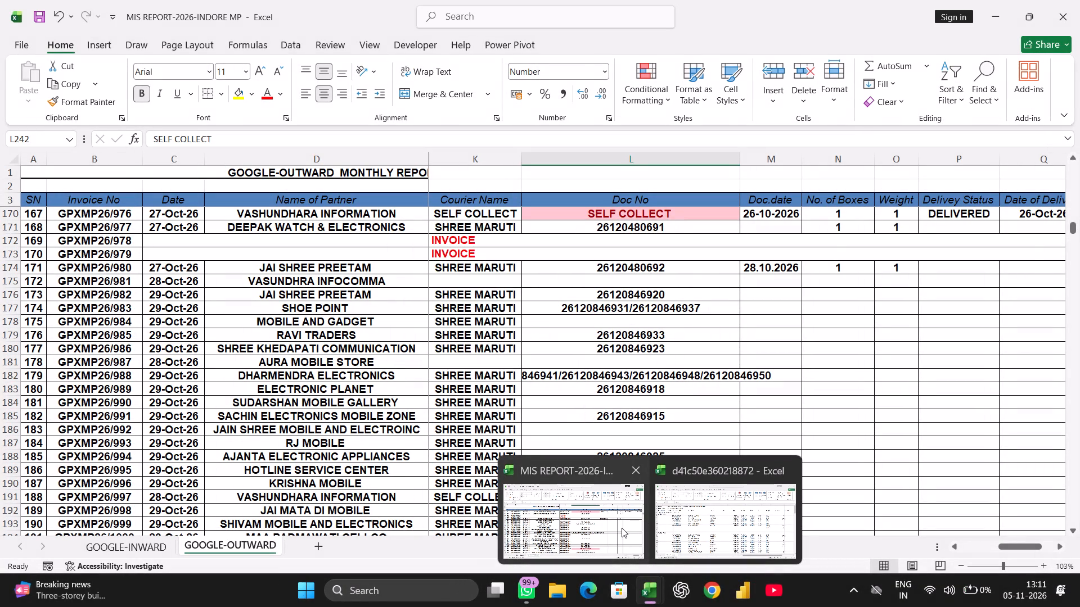
{"action": "left_click", "coordinate": [722, 522]}
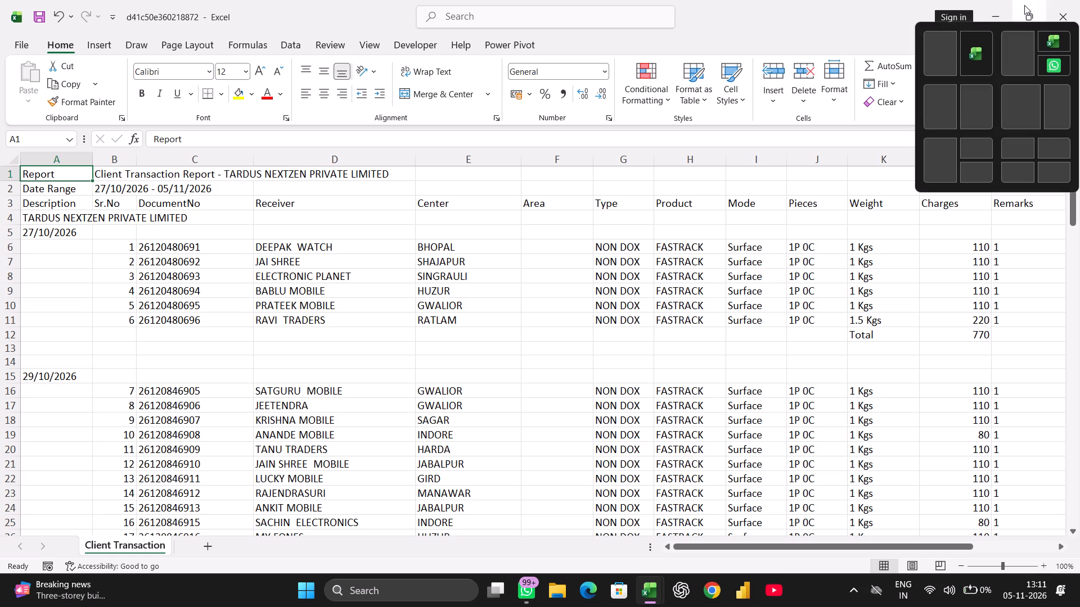
{"action": "left_click", "coordinate": [947, 49]}
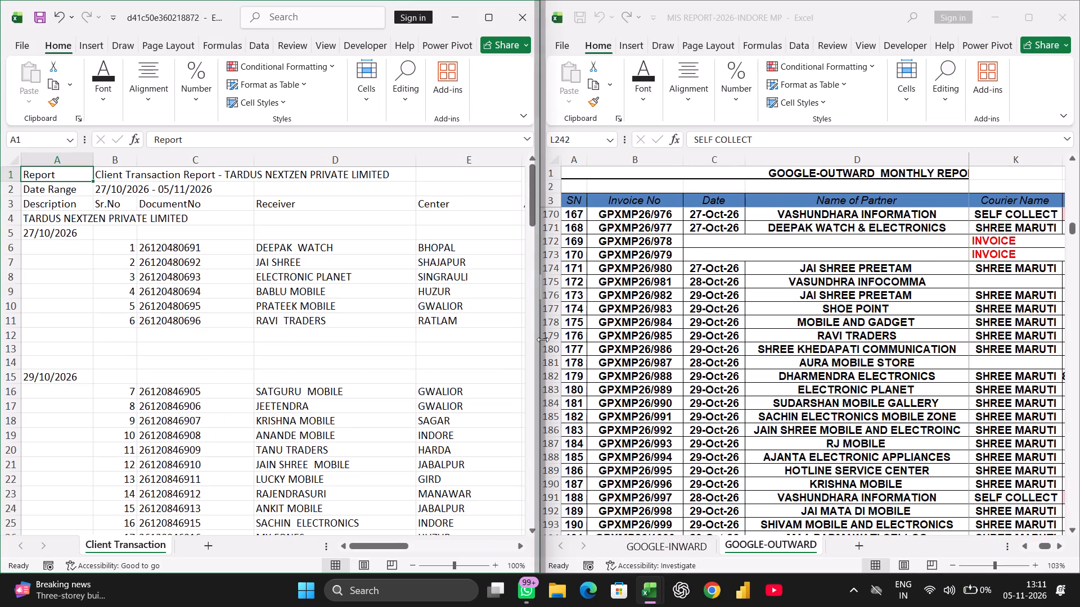
{"action": "scroll", "coordinate": [323, 355], "scroll_direction": "right", "scroll_amount": 2}
{"action": "scroll", "coordinate": [323, 355], "scroll_direction": "left", "scroll_amount": 1}
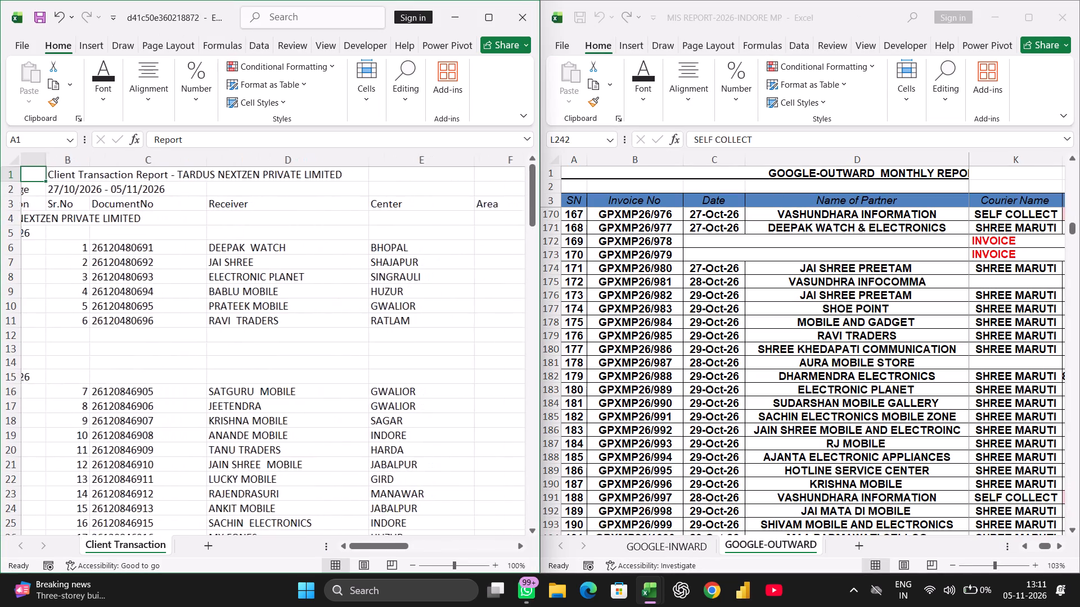
{"action": "scroll", "coordinate": [323, 355], "scroll_direction": "left", "scroll_amount": 1}
{"action": "scroll", "coordinate": [323, 355], "scroll_direction": "right", "scroll_amount": 1}
{"action": "scroll", "coordinate": [323, 355], "scroll_direction": "down", "scroll_amount": 1}
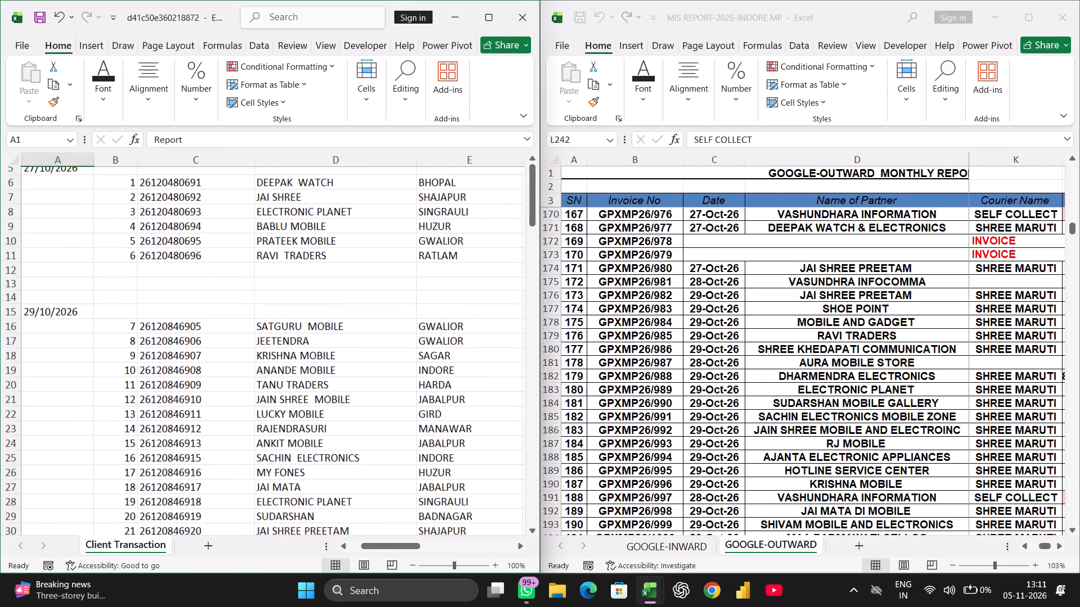
{"action": "scroll", "coordinate": [323, 355], "scroll_direction": "down", "scroll_amount": 1}
{"action": "scroll", "coordinate": [323, 355], "scroll_direction": "left", "scroll_amount": 1}
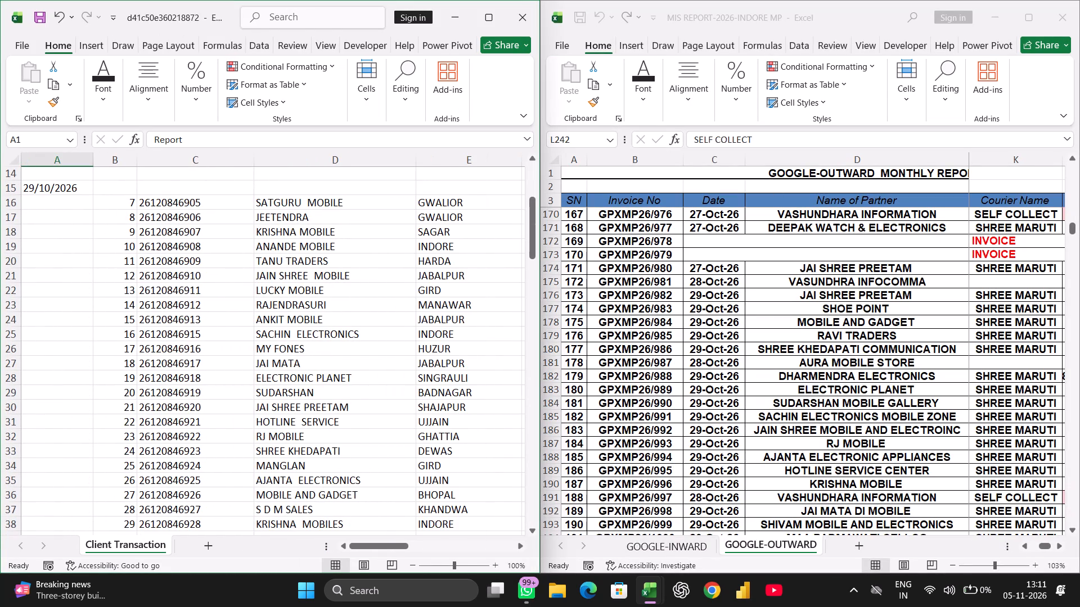
{"action": "scroll", "coordinate": [787, 333], "scroll_direction": "left", "scroll_amount": 1}
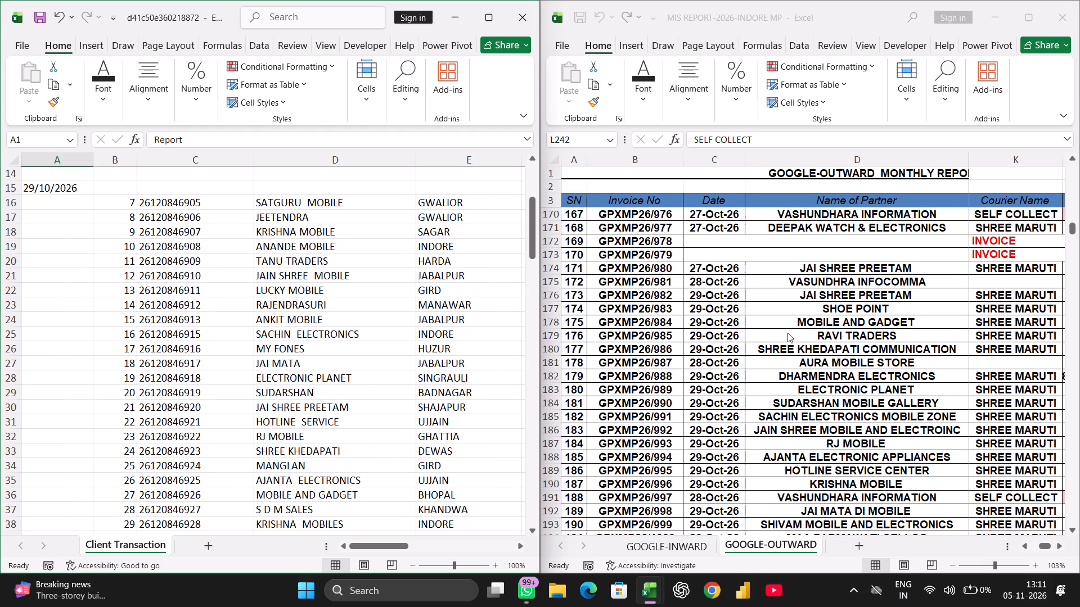
{"action": "scroll", "coordinate": [926, 366], "scroll_direction": "left", "scroll_amount": 1}
{"action": "scroll", "coordinate": [926, 366], "scroll_direction": "up", "scroll_amount": 1}
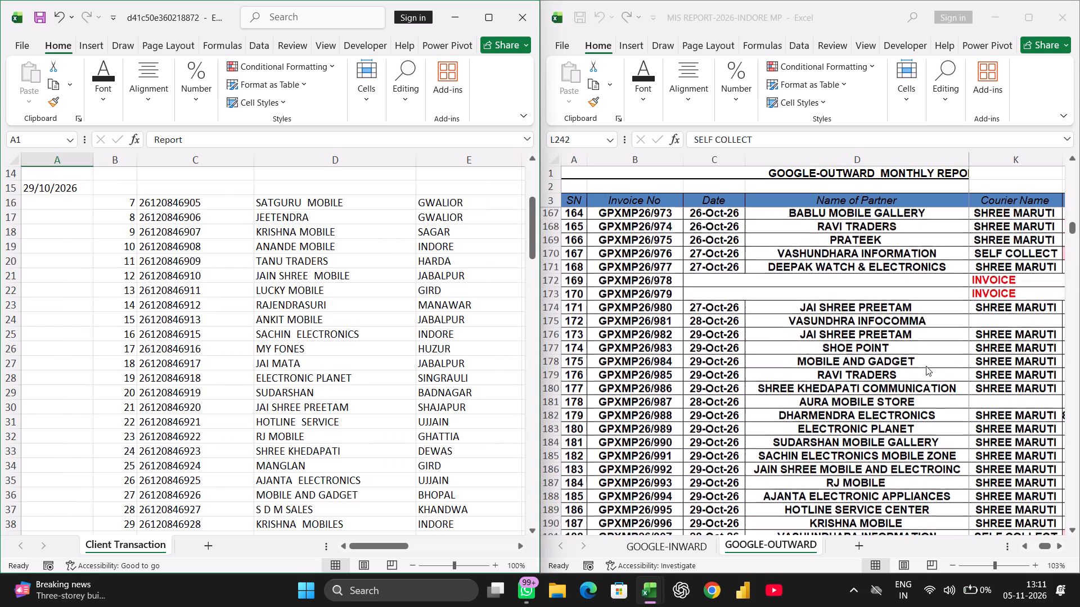
{"action": "scroll", "coordinate": [926, 366], "scroll_direction": "up", "scroll_amount": 1}
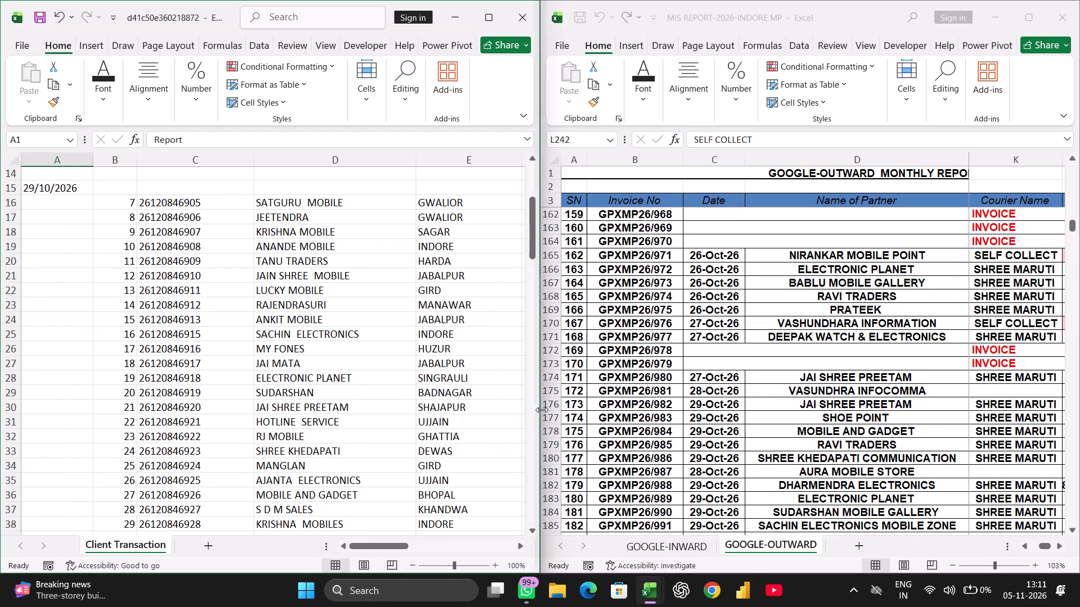
{"action": "left_click_drag", "start_coordinate": [539, 415], "coordinate": [428, 432]}
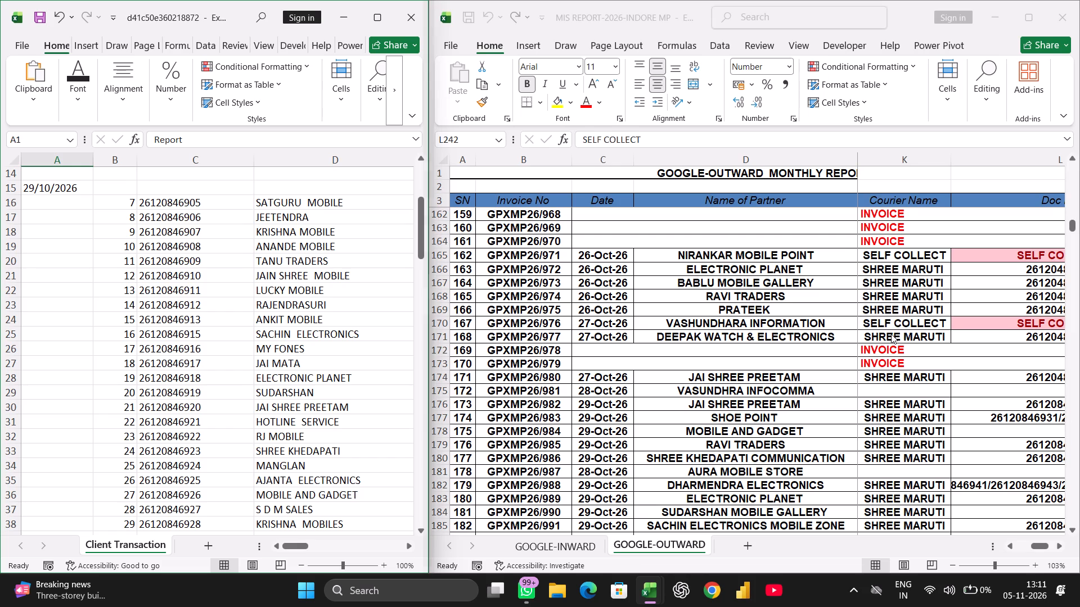
Compare the document numbers and receivers listed under 29/10/2026 in the client transaction report with the GOOGLE-OUTWARD partner names and Doc No entries.
{"action": "scroll", "coordinate": [891, 334], "scroll_direction": "left", "scroll_amount": 1}
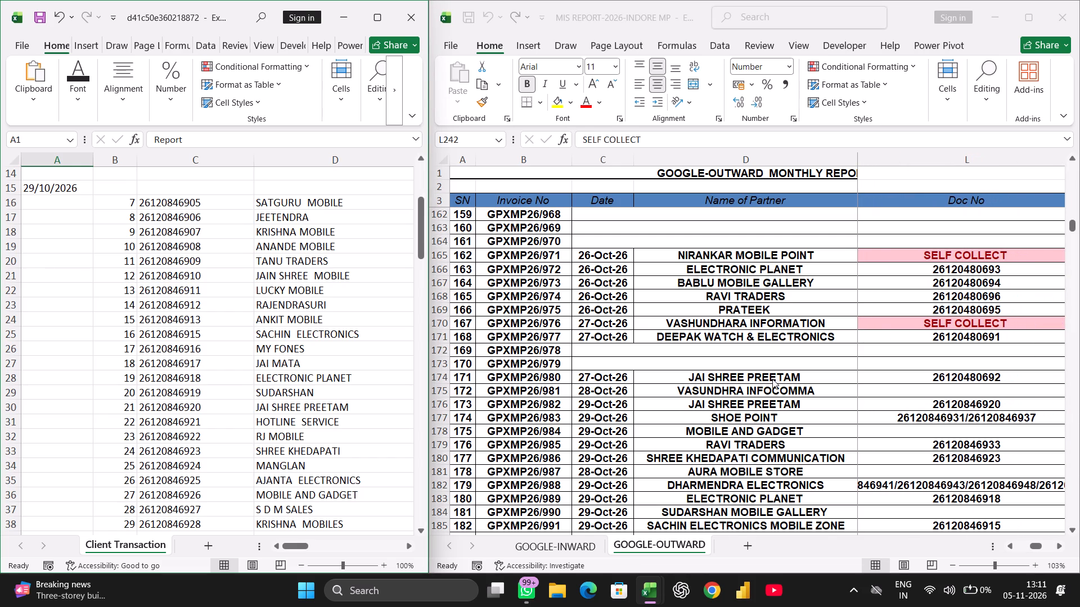
{"action": "scroll", "coordinate": [772, 379], "scroll_direction": "down", "scroll_amount": 1}
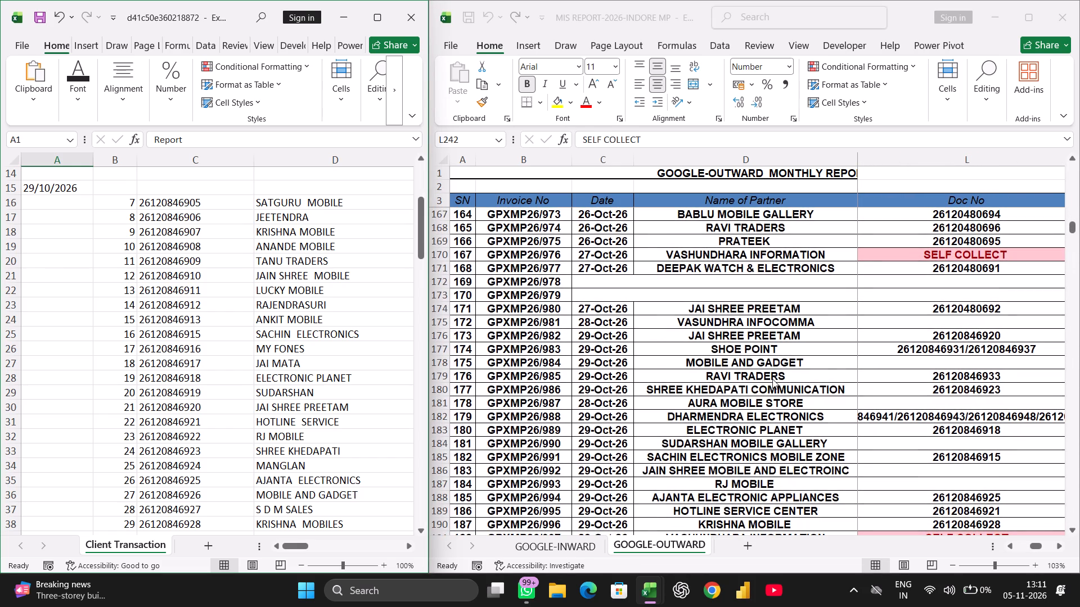
{"action": "scroll", "coordinate": [317, 320], "scroll_direction": "right", "scroll_amount": 1}
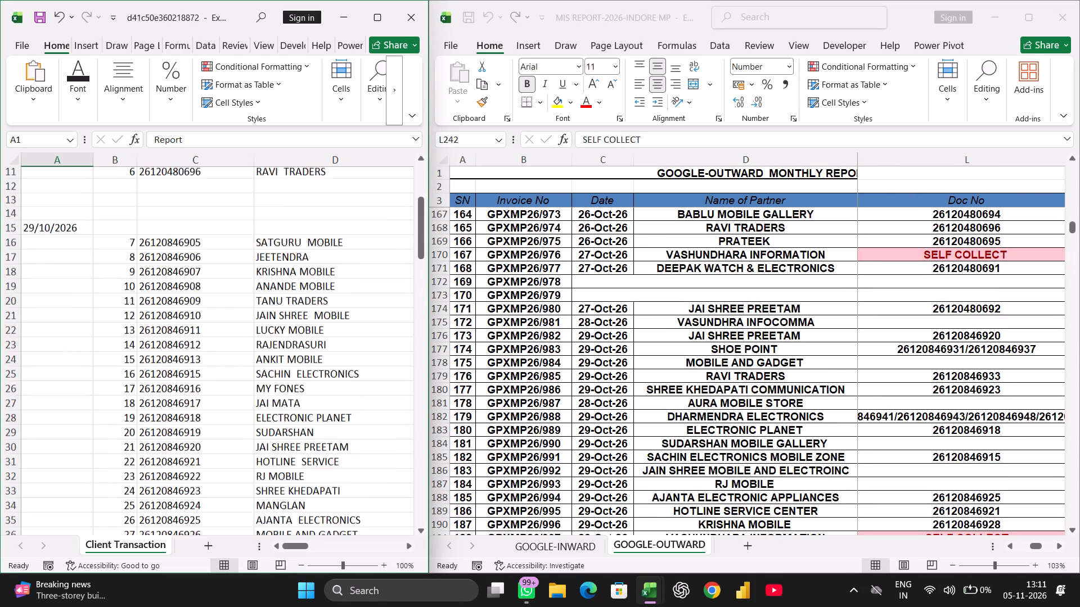
{"action": "scroll", "coordinate": [317, 320], "scroll_direction": "right", "scroll_amount": 1}
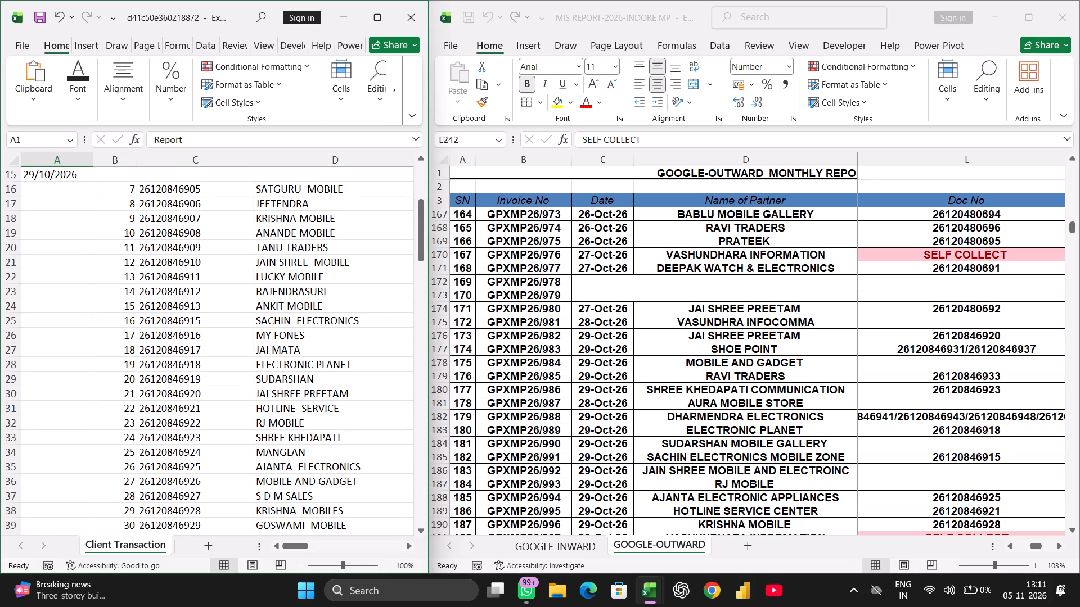
{"action": "scroll", "coordinate": [332, 440], "scroll_direction": "down", "scroll_amount": 2}
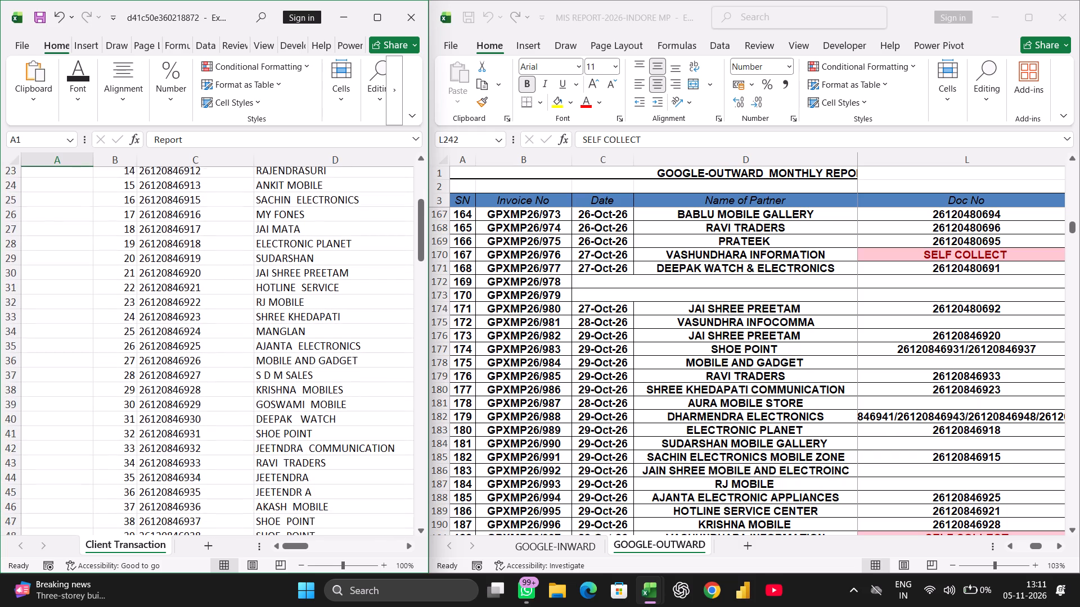
{"action": "scroll", "coordinate": [332, 440], "scroll_direction": "down", "scroll_amount": 1}
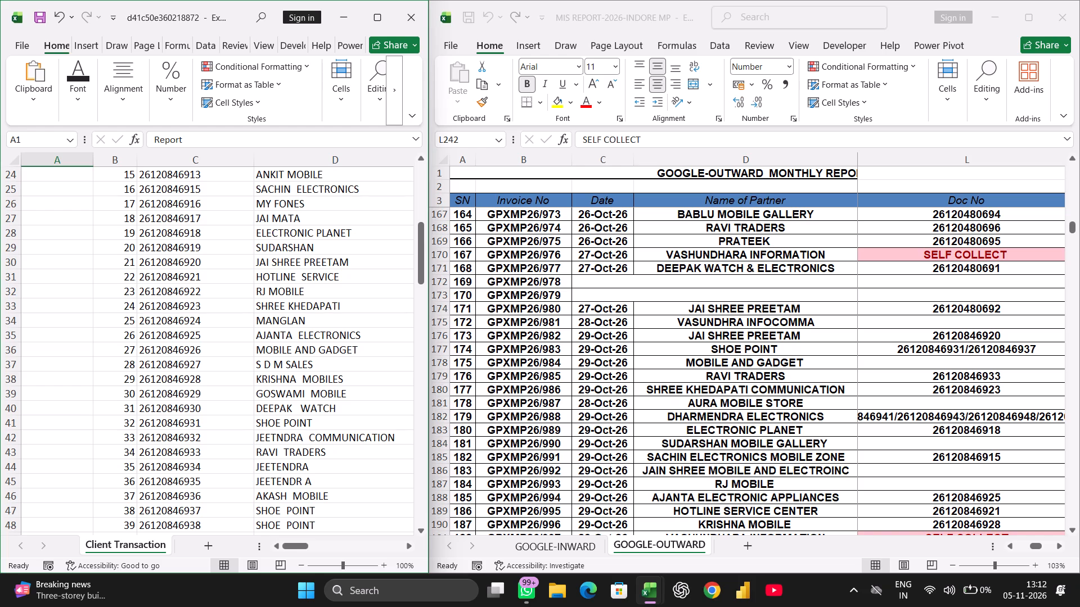
{"action": "scroll", "coordinate": [291, 416], "scroll_direction": "down", "scroll_amount": 2}
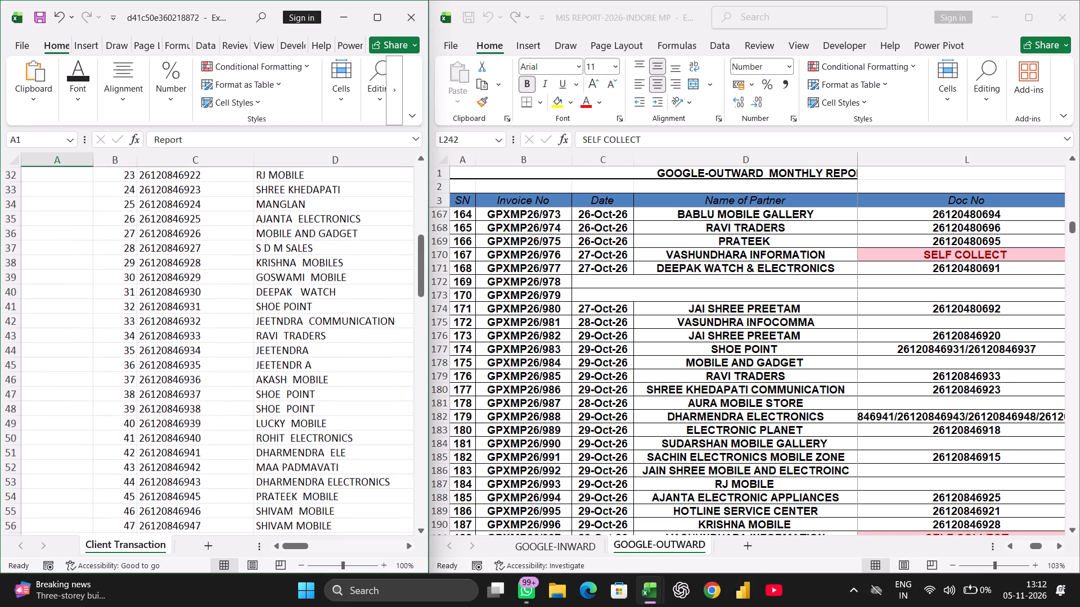
{"action": "scroll", "coordinate": [291, 416], "scroll_direction": "up", "scroll_amount": 1}
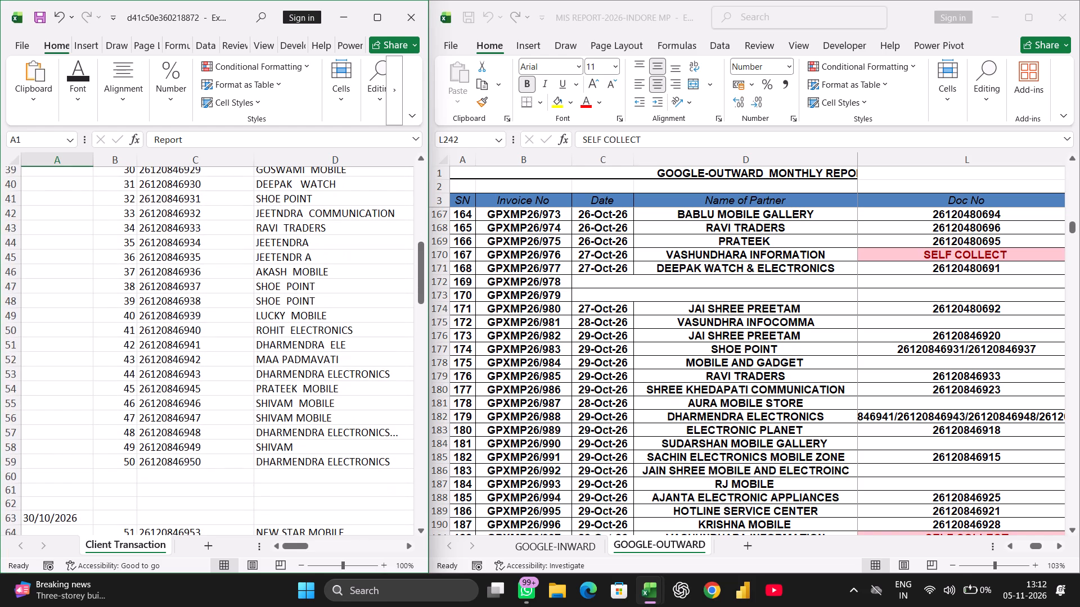
{"action": "scroll", "coordinate": [291, 416], "scroll_direction": "up", "scroll_amount": 2}
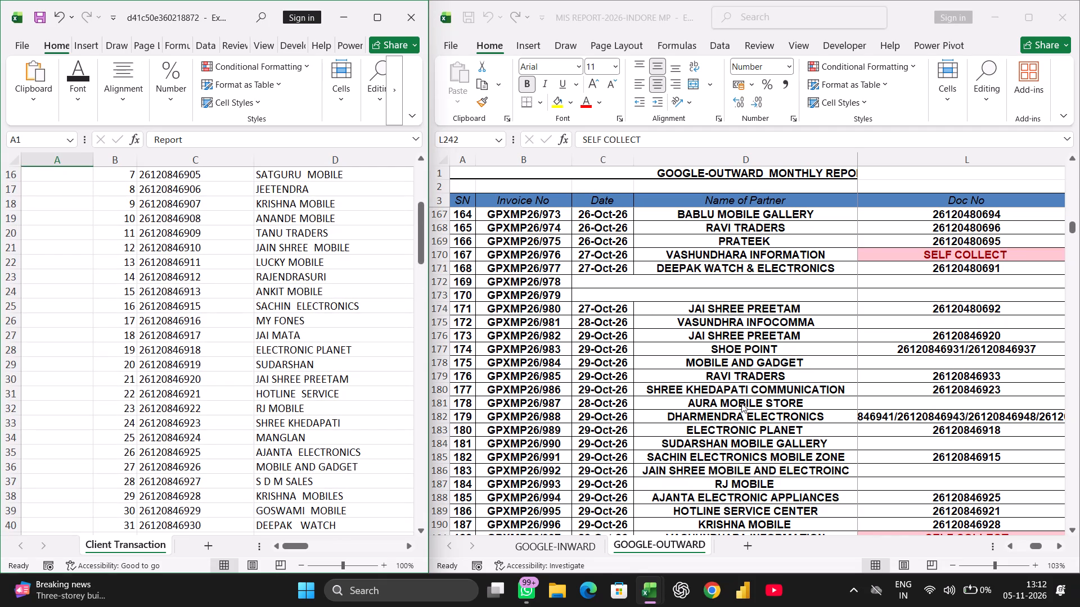
{"action": "scroll", "coordinate": [741, 403], "scroll_direction": "left", "scroll_amount": 1}
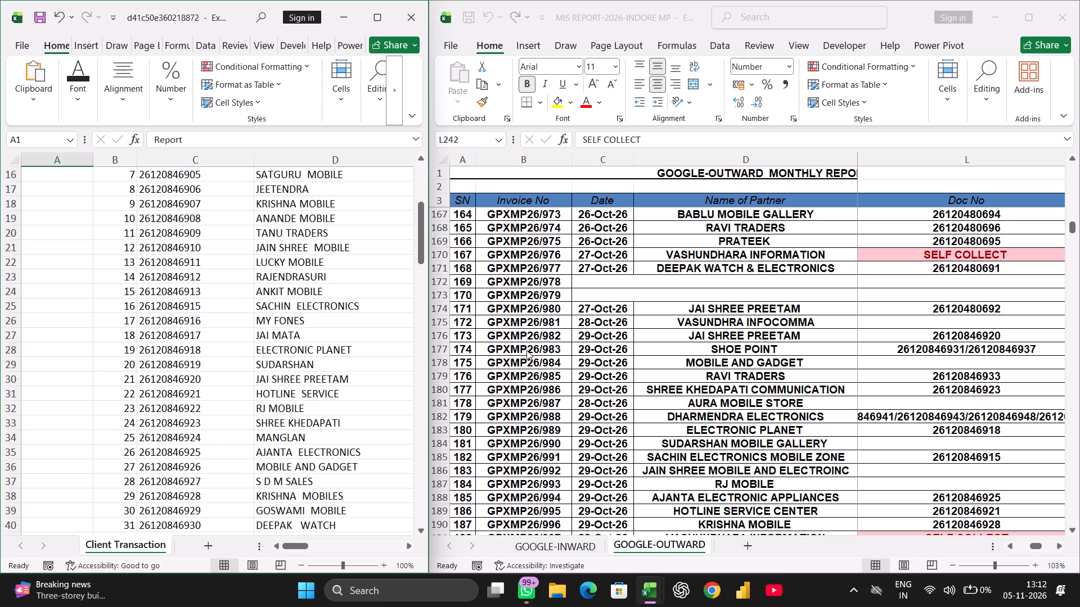
{"action": "scroll", "coordinate": [304, 377], "scroll_direction": "right", "scroll_amount": 1}
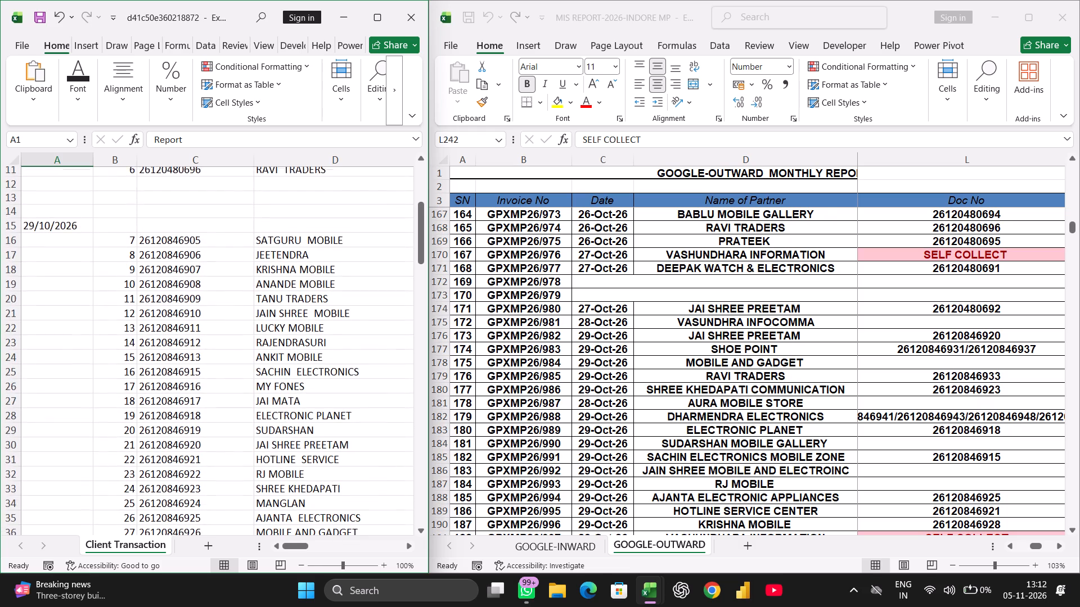
{"action": "scroll", "coordinate": [304, 377], "scroll_direction": "right", "scroll_amount": 1}
{"action": "scroll", "coordinate": [304, 377], "scroll_direction": "down", "scroll_amount": 1}
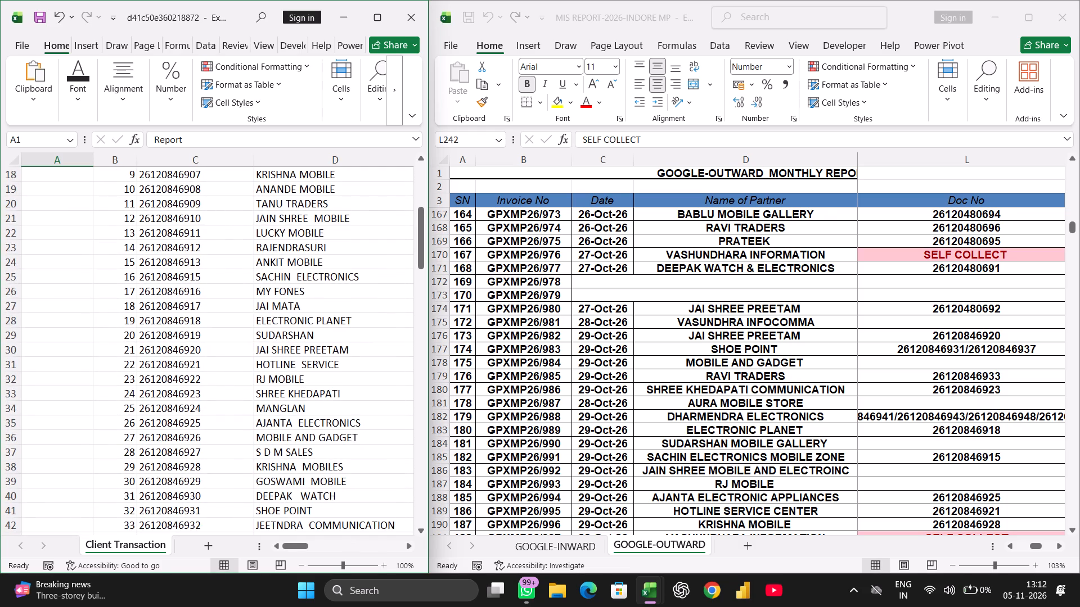
{"action": "scroll", "coordinate": [304, 377], "scroll_direction": "down", "scroll_amount": 2}
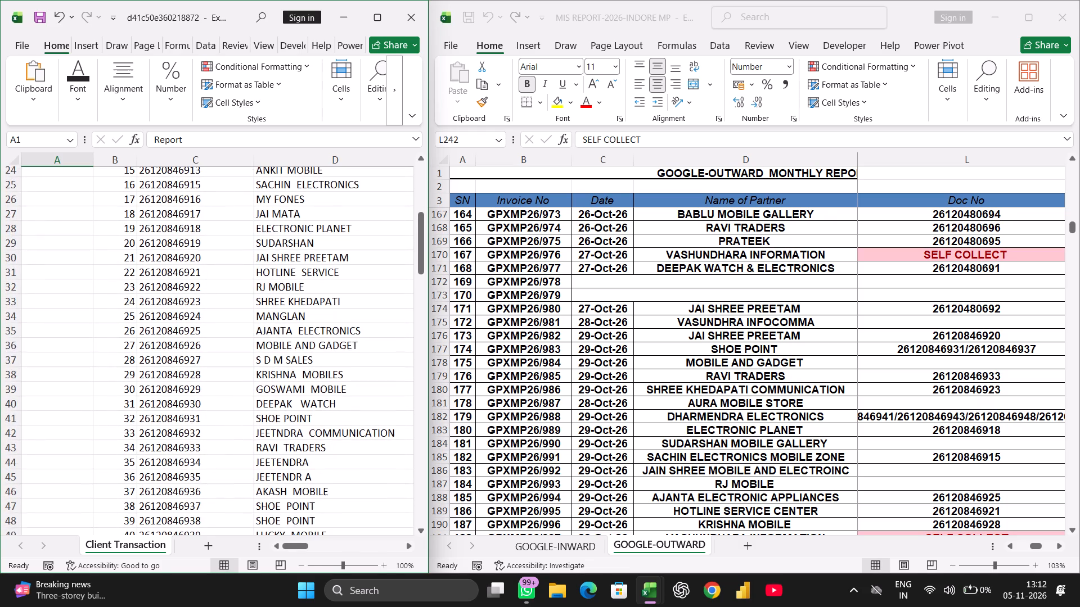
{"action": "scroll", "coordinate": [304, 377], "scroll_direction": "down", "scroll_amount": 2}
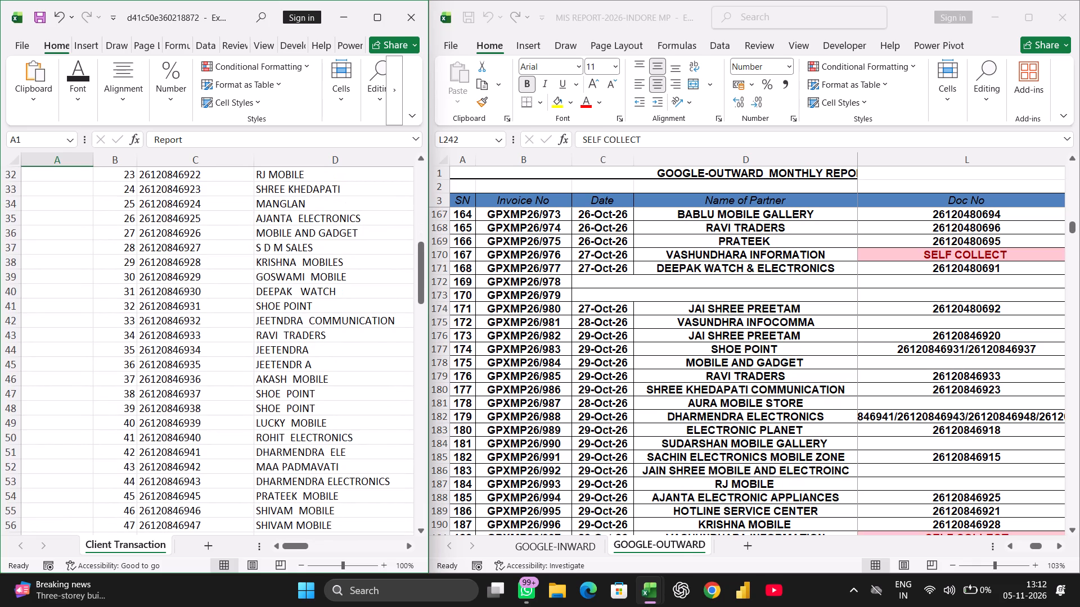
{"action": "scroll", "coordinate": [304, 377], "scroll_direction": "down", "scroll_amount": 2}
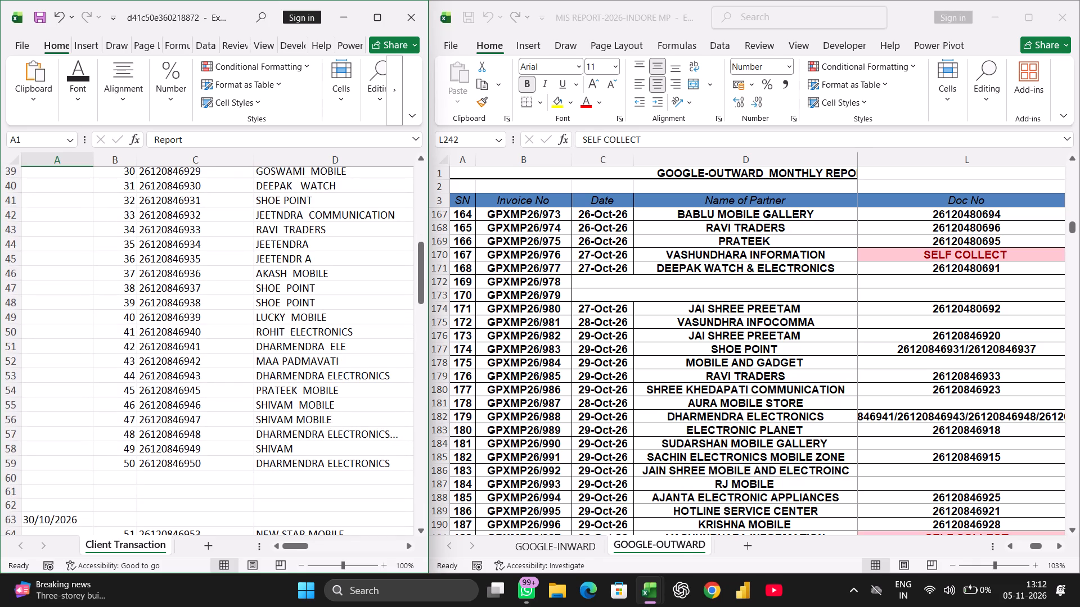
{"action": "scroll", "coordinate": [304, 377], "scroll_direction": "down", "scroll_amount": 1}
{"action": "scroll", "coordinate": [596, 433], "scroll_direction": "down", "scroll_amount": 1}
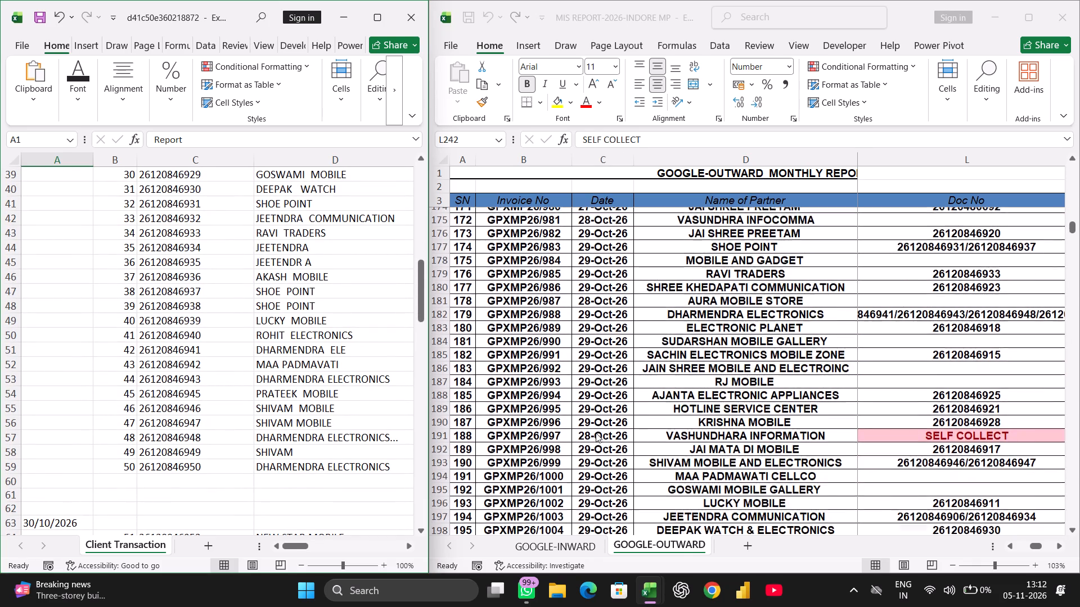
{"action": "scroll", "coordinate": [596, 433], "scroll_direction": "down", "scroll_amount": 2}
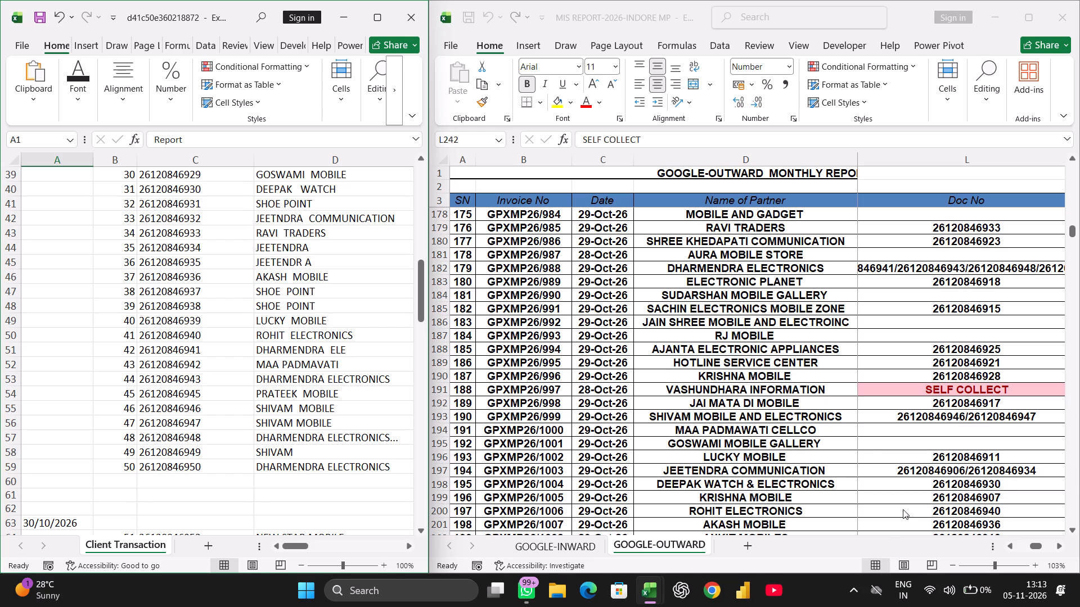
Check the 27/10/2026 and 29/10/2026 client transaction entries against the GOOGLE-OUTWARD invoices from GPXMP26/984 onward that lack a Doc No.
{"action": "left_click", "coordinate": [895, 263]}
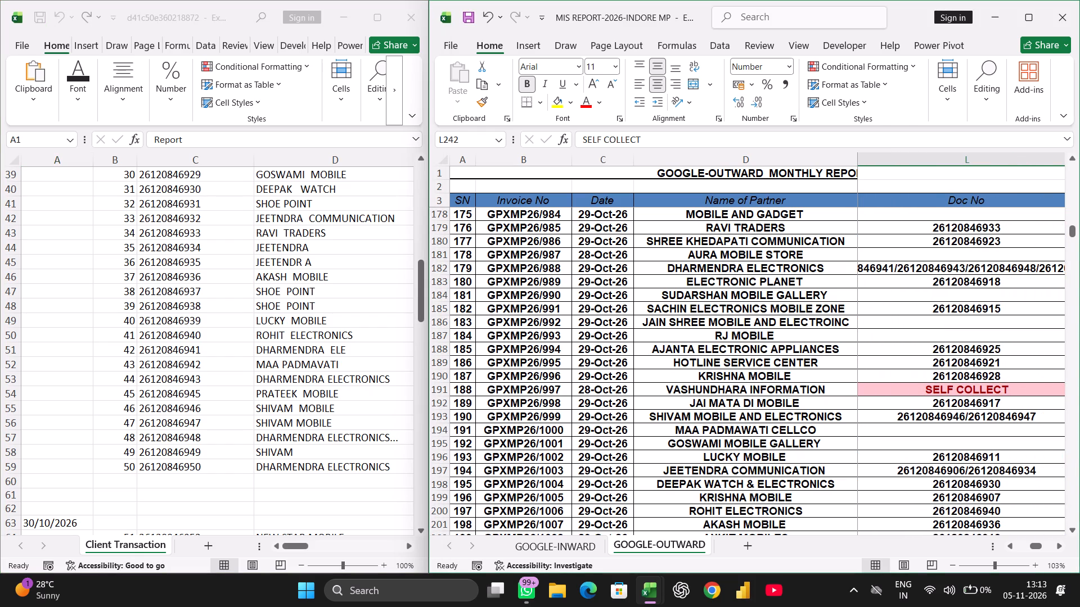
{"action": "scroll", "coordinate": [1003, 274], "scroll_direction": "left", "scroll_amount": 1}
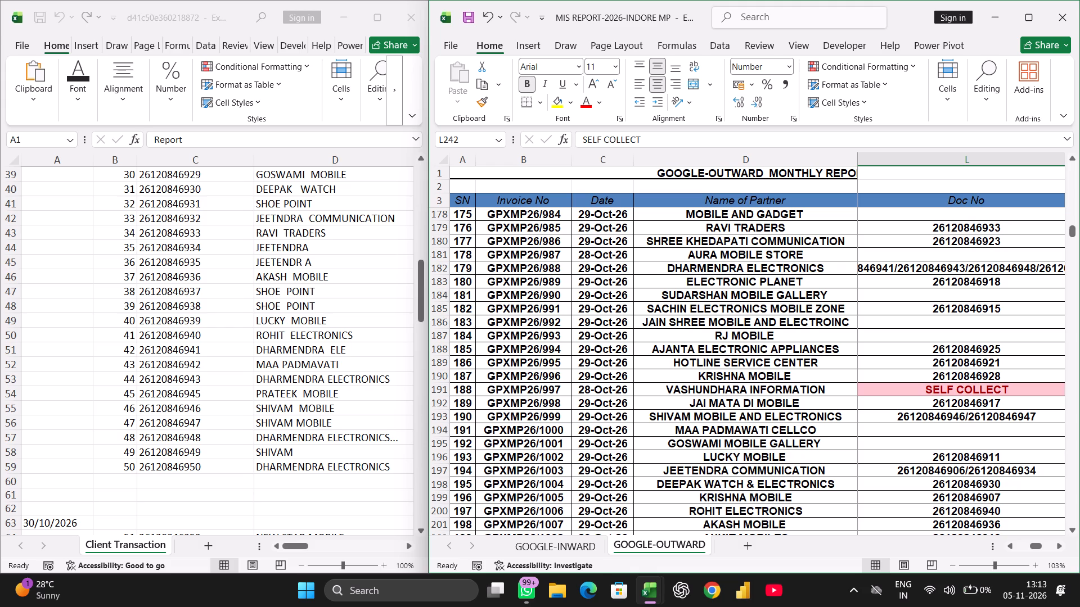
{"action": "scroll", "coordinate": [298, 370], "scroll_direction": "up", "scroll_amount": 4}
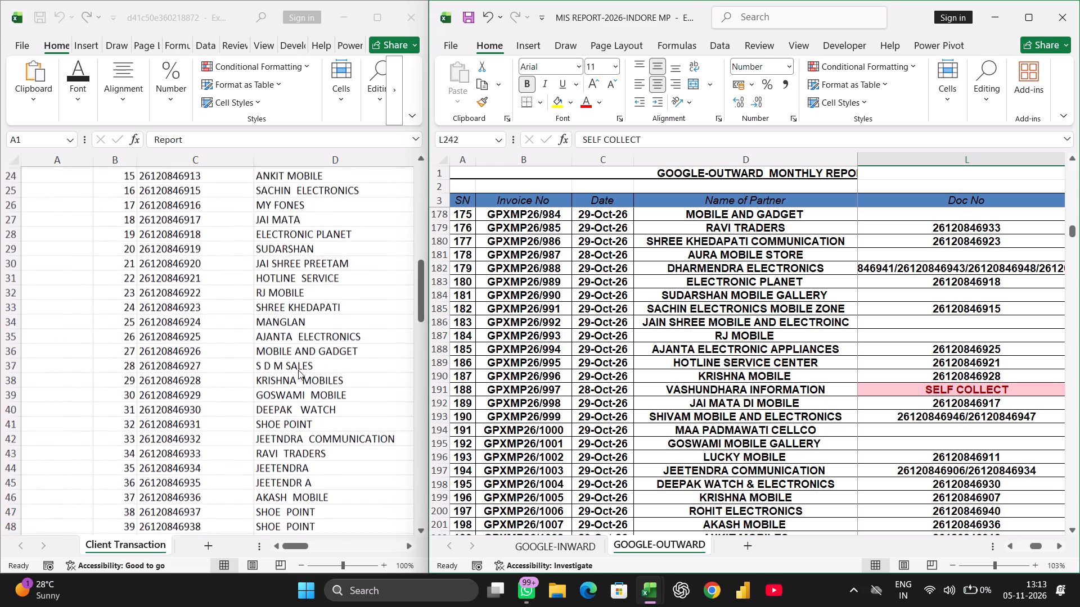
{"action": "scroll", "coordinate": [298, 370], "scroll_direction": "up", "scroll_amount": 3}
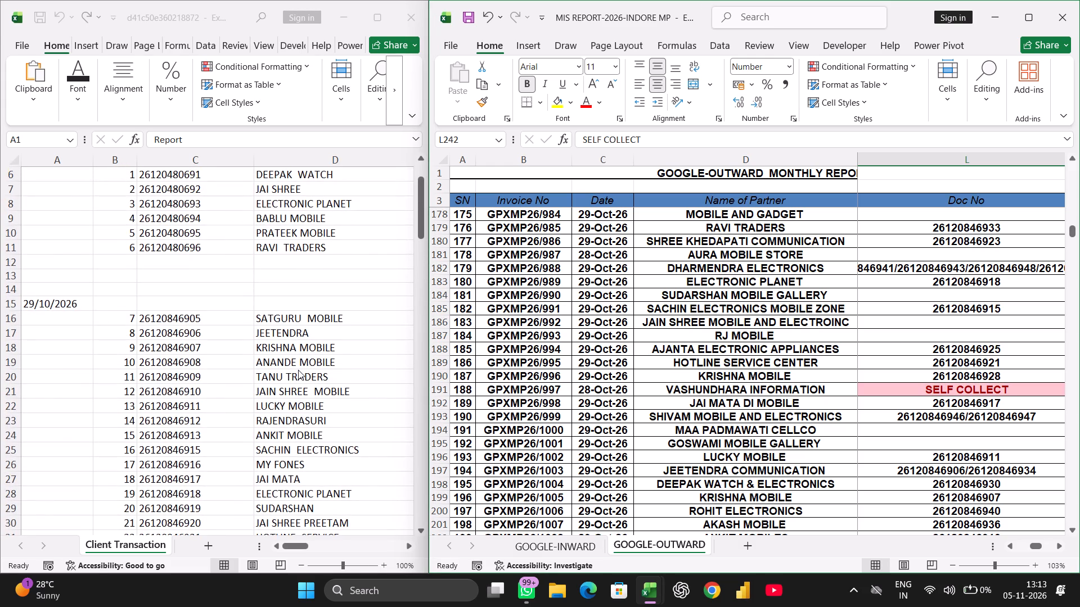
{"action": "scroll", "coordinate": [298, 370], "scroll_direction": "down", "scroll_amount": 1}
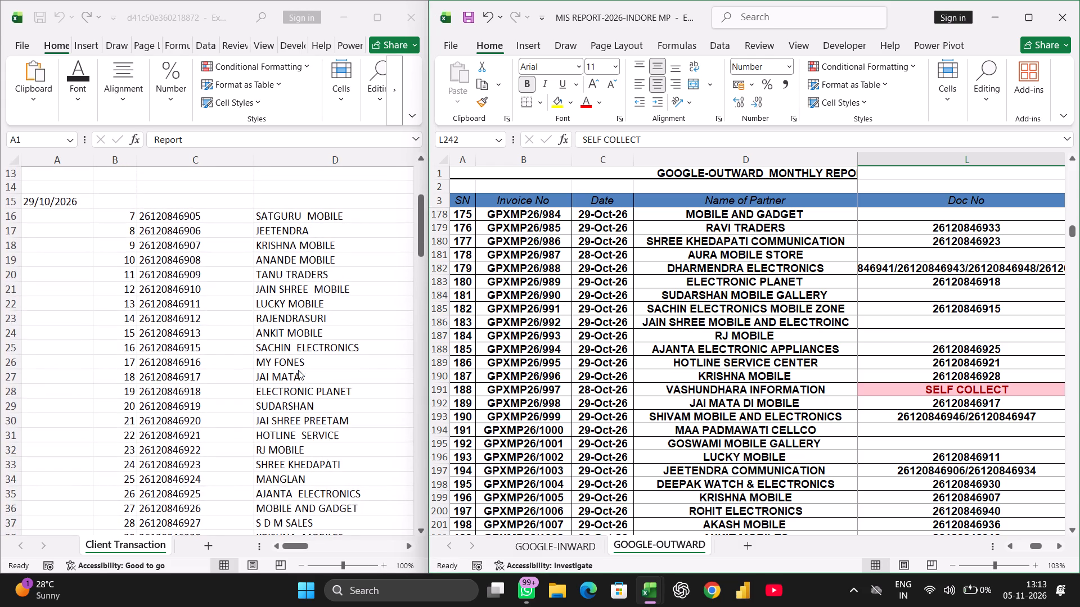
{"action": "scroll", "coordinate": [298, 370], "scroll_direction": "down", "scroll_amount": 1}
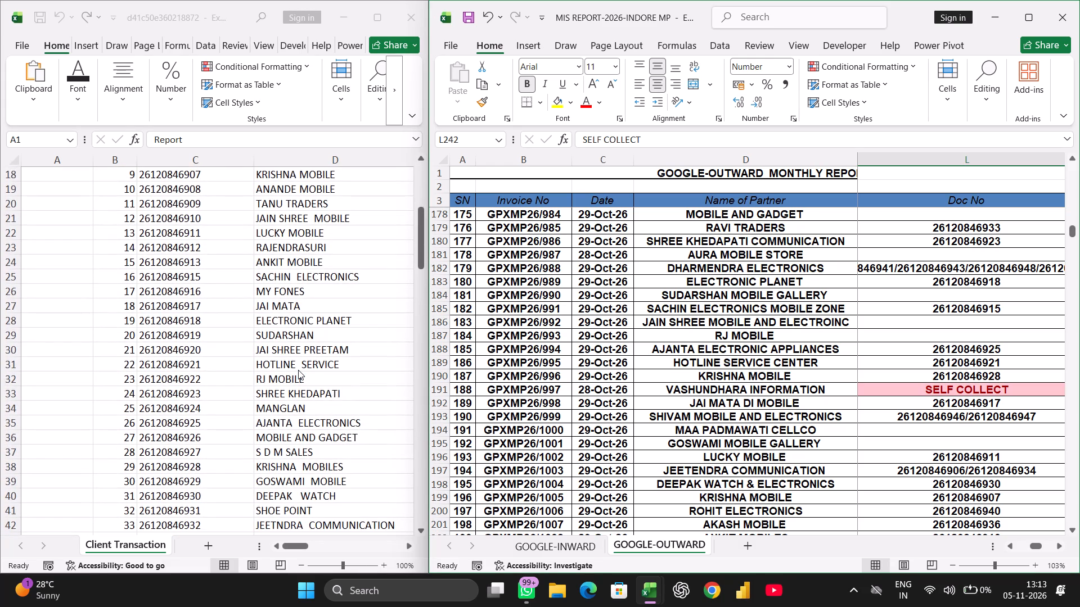
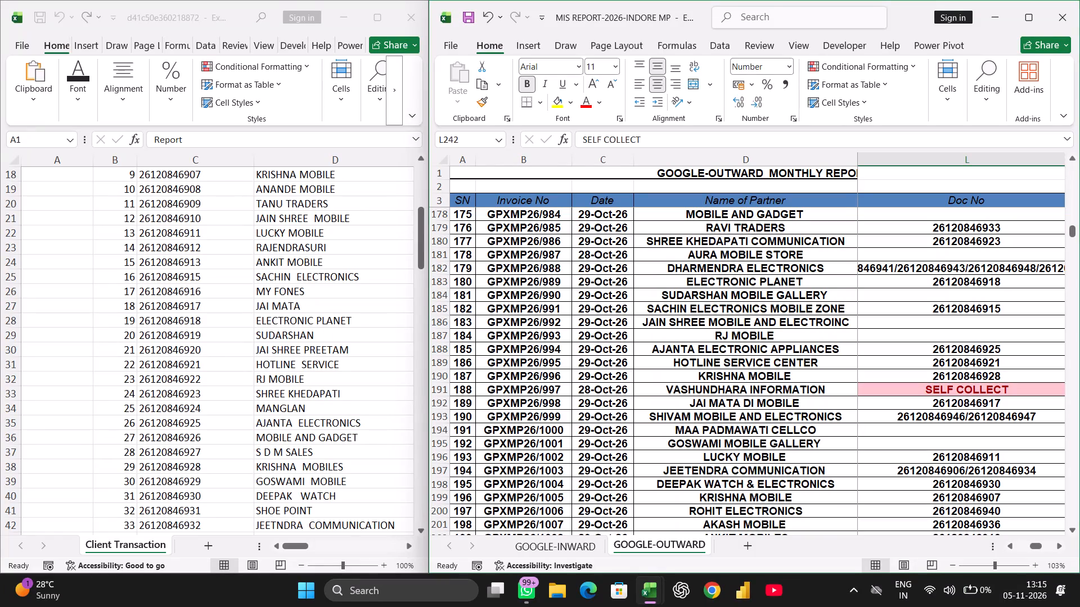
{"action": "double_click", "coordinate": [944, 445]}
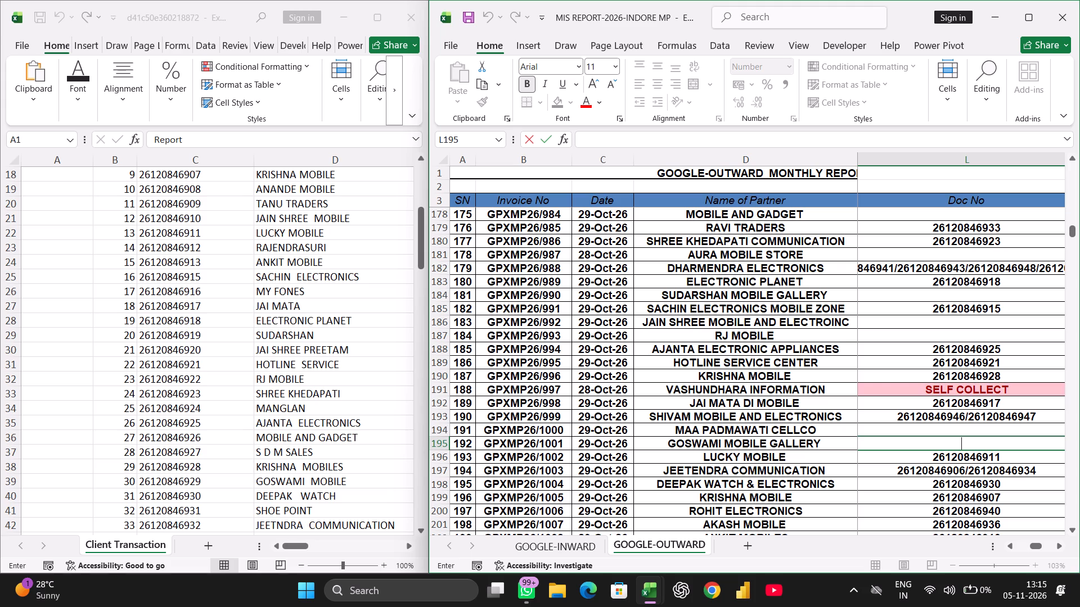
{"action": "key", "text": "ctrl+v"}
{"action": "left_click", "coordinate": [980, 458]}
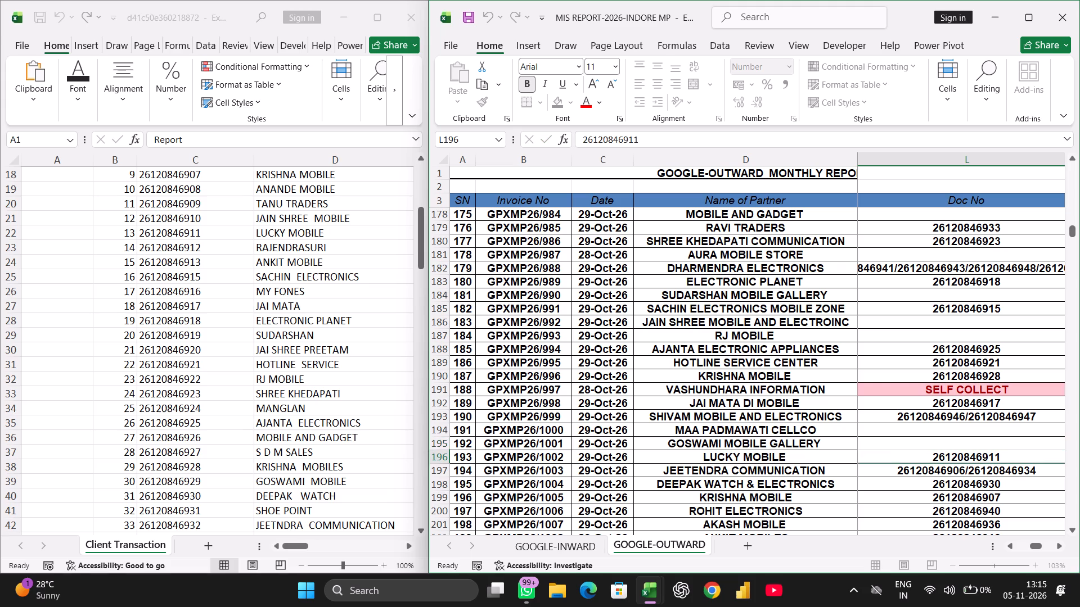
Copy the document number prefix 26120846 from Lucky Mobile's Doc No on invoice GPXMP26/1002, leaving that entry intact.
{"action": "double_click", "coordinate": [977, 456]}
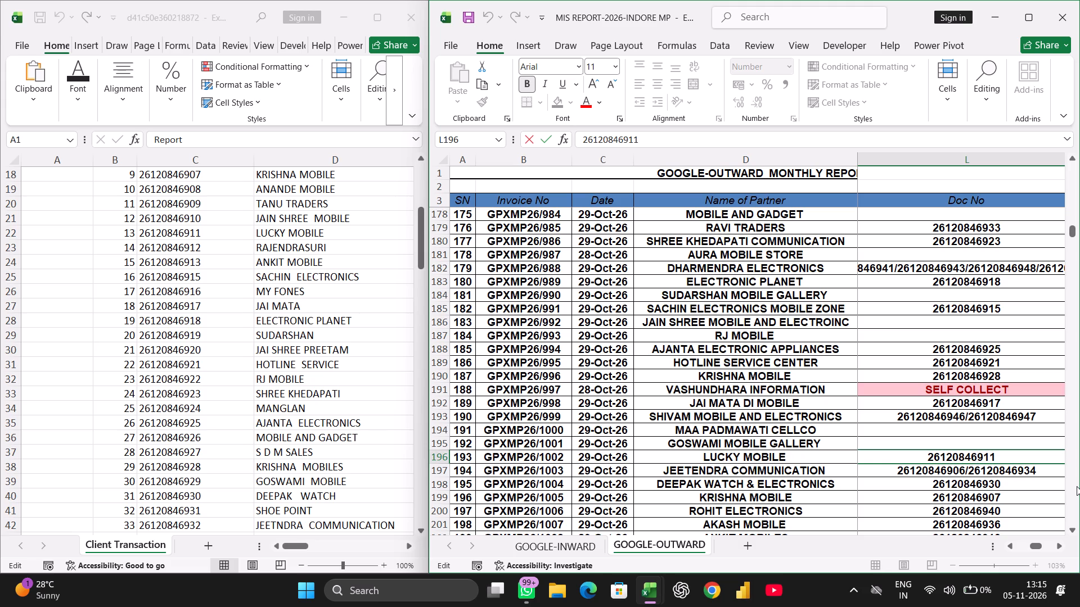
{"action": "key", "text": "shift+Left"}
{"action": "key", "text": "shift+Left"}
{"action": "key", "text": "shift+Left"}
{"action": "key", "text": "shift+Left"}
{"action": "key", "text": "shift+Left"}
{"action": "key", "text": "shift+Left"}
{"action": "key", "text": "shift+Left"}
{"action": "key", "text": "shift+Left"}
{"action": "key", "text": "shift+Left"}
{"action": "key", "text": "shift+Left"}
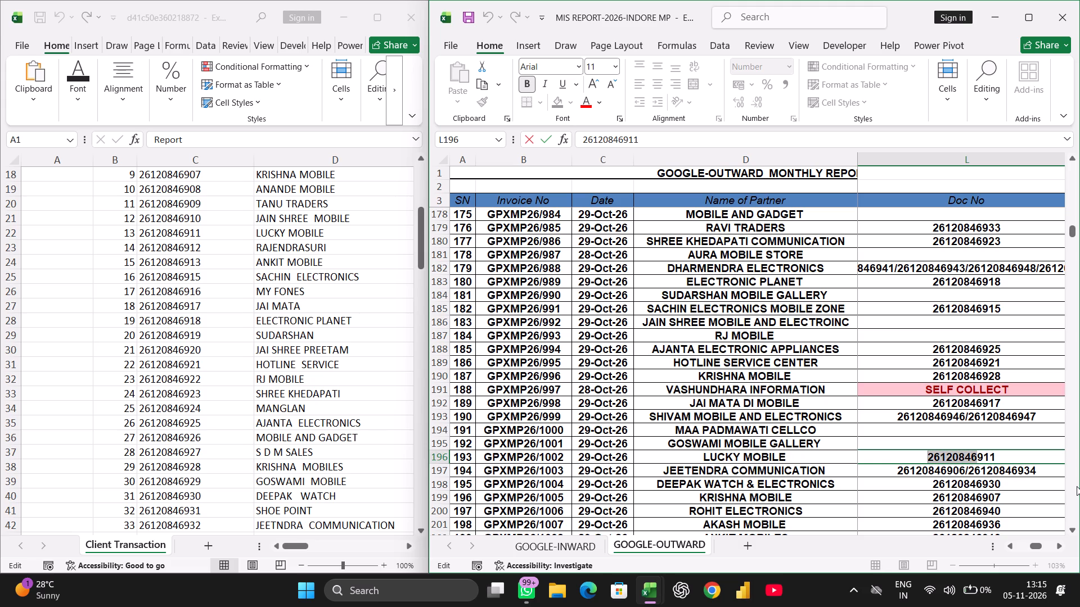
{"action": "key", "text": "ctrl+c"}
{"action": "key", "text": "ctrl+x"}
{"action": "key", "text": "ctrl+c"}
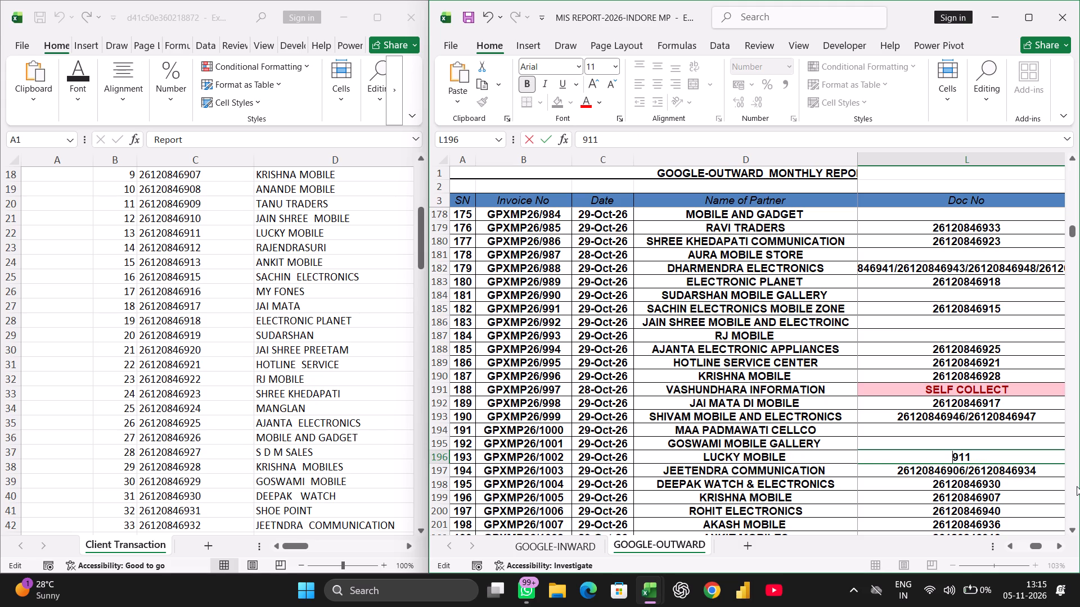
{"action": "key", "text": "ctrl+z"}
{"action": "key", "text": "ctrl+c"}
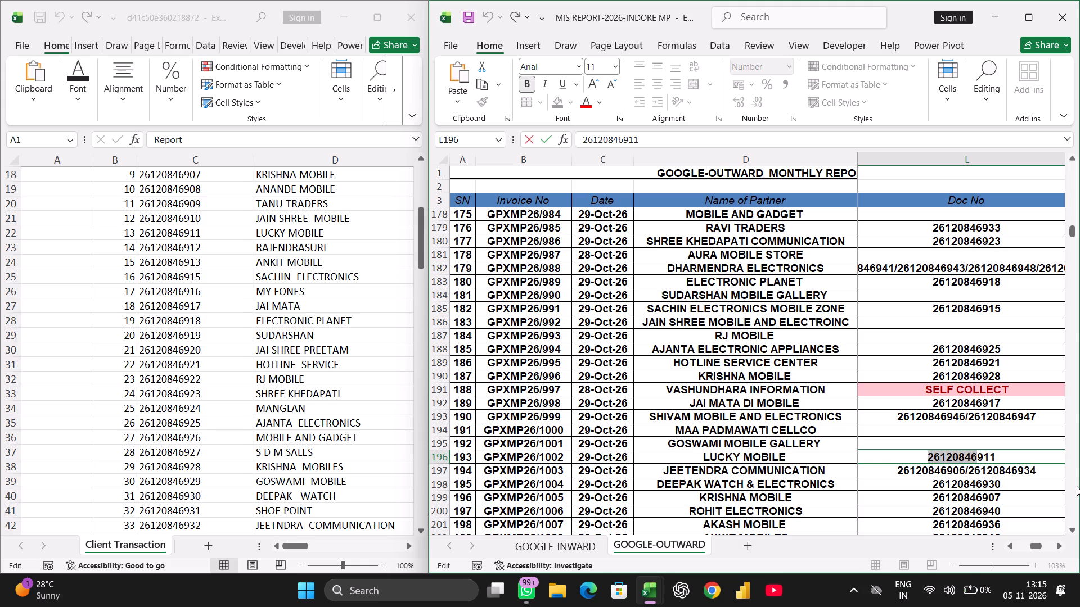
{"action": "key", "text": "ctrl+c"}
{"action": "left_click", "coordinate": [1000, 443]}
{"action": "double_click", "coordinate": [1000, 443]}
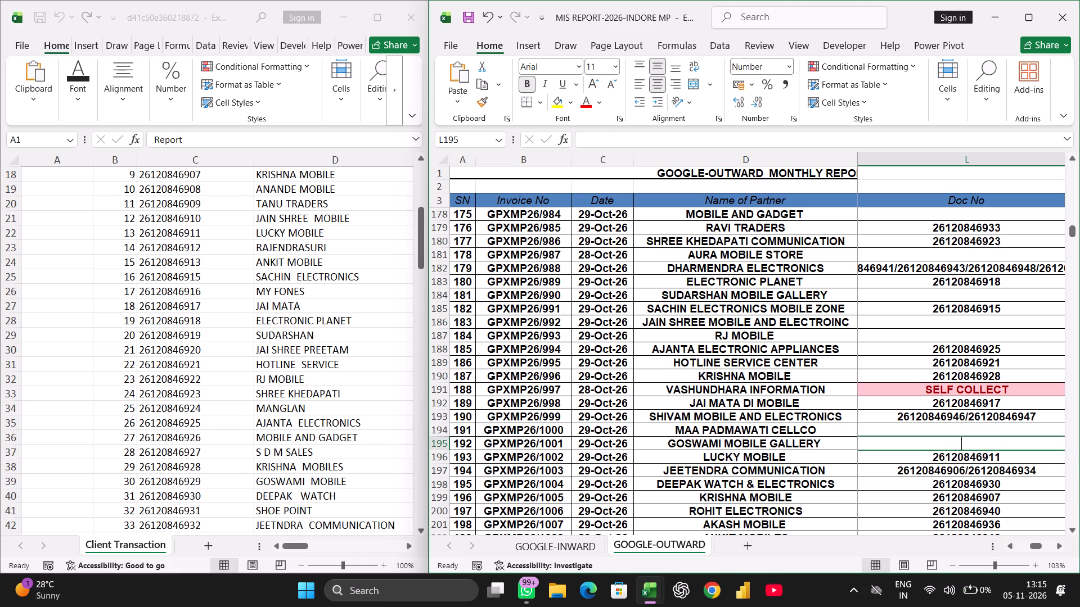
{"action": "key", "text": "ctrl+v"}
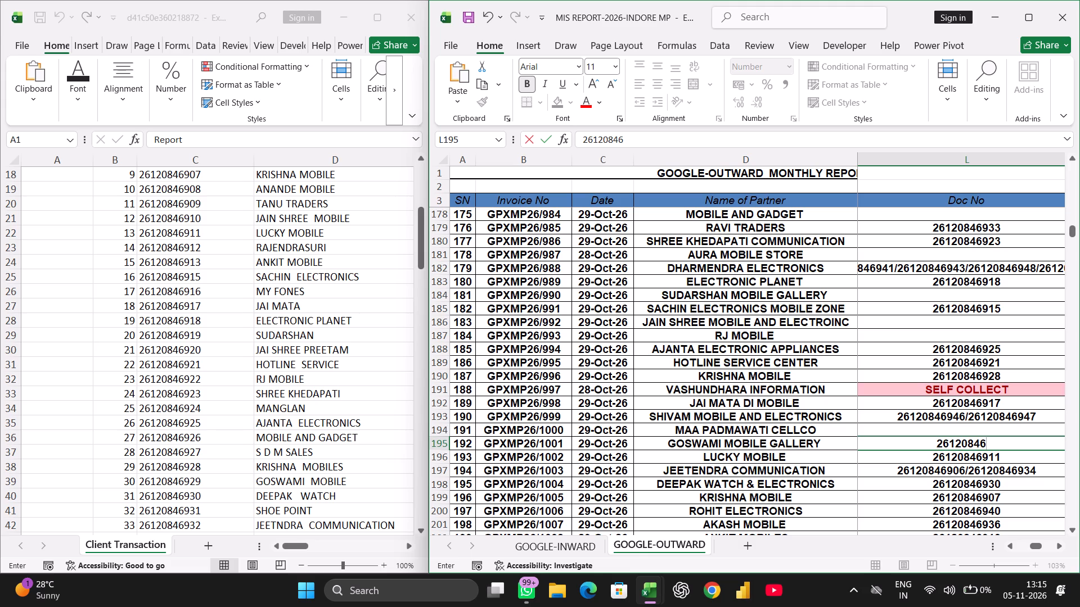
{"action": "type", "text": "92"}
{"action": "key", "text": "9"}
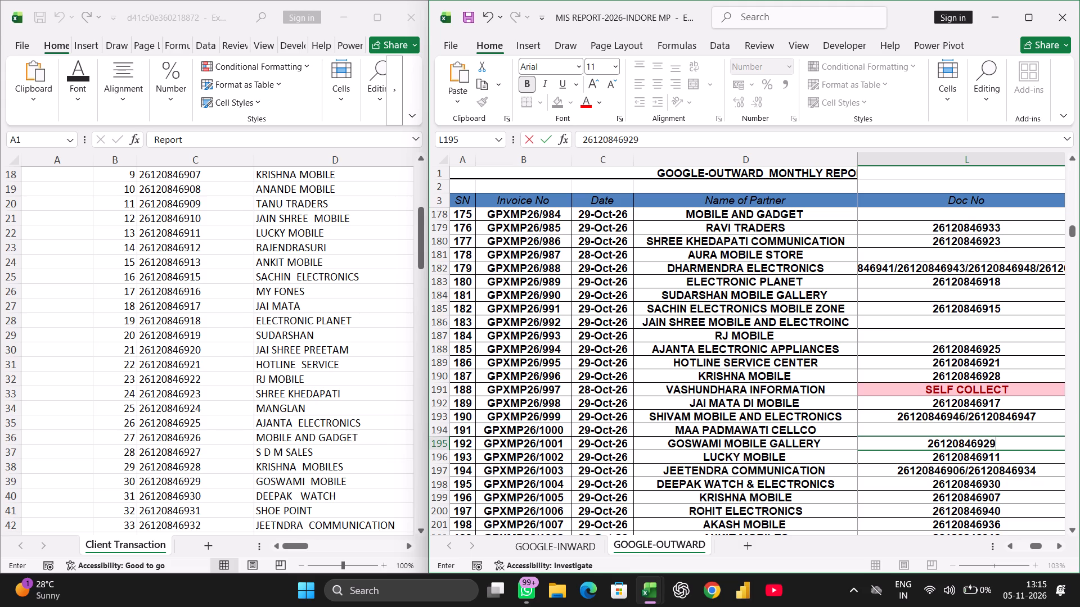
{"action": "double_click", "coordinate": [949, 335]}
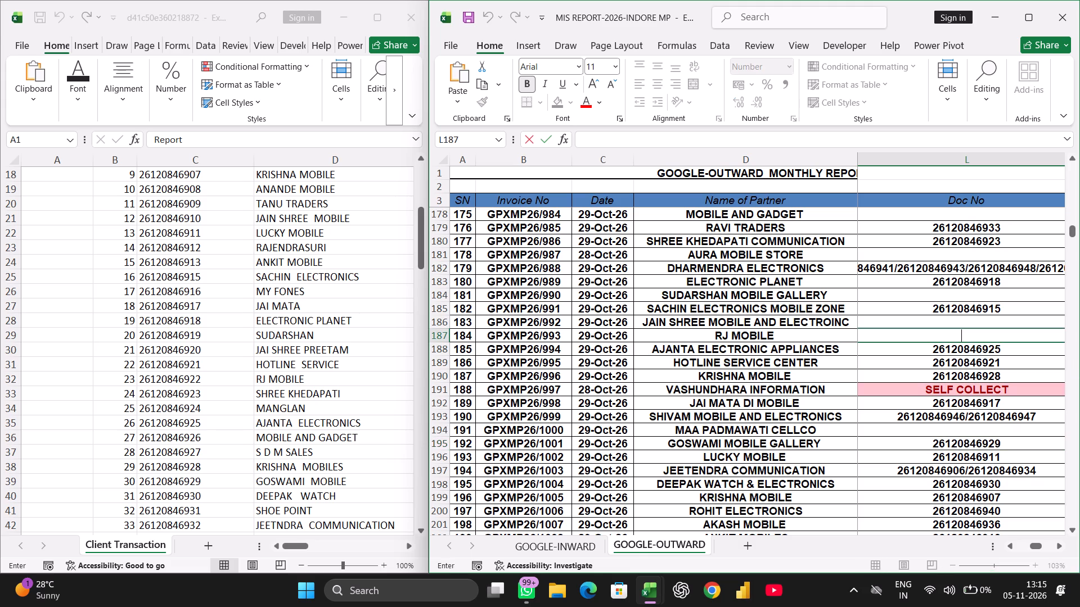
{"action": "key", "text": "ctrl+v"}
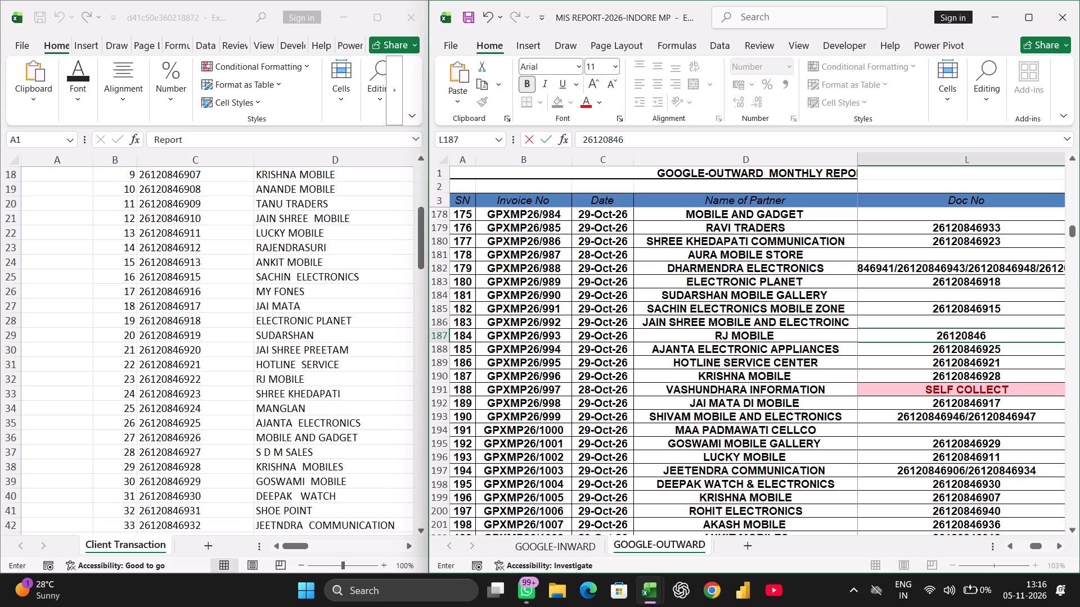
{"action": "key", "text": "ctrl+v"}
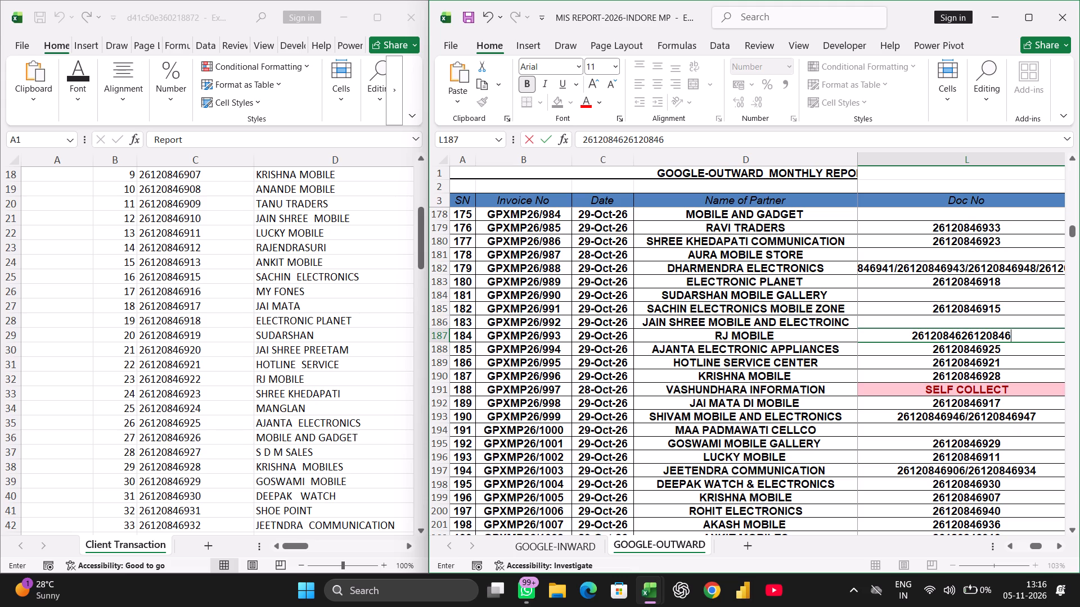
{"action": "left_click", "coordinate": [949, 335]}
{"action": "key", "text": "ctrl+z"}
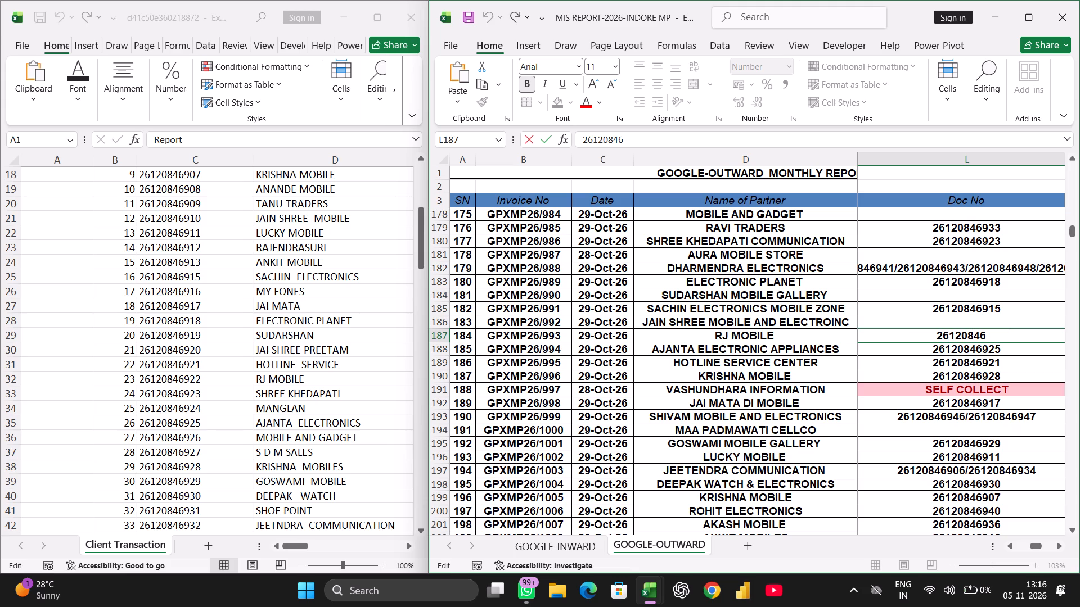
{"action": "key", "text": "Right"}
{"action": "key", "text": "Right"}
{"action": "key", "text": "Right"}
{"action": "type", "text": "922"}
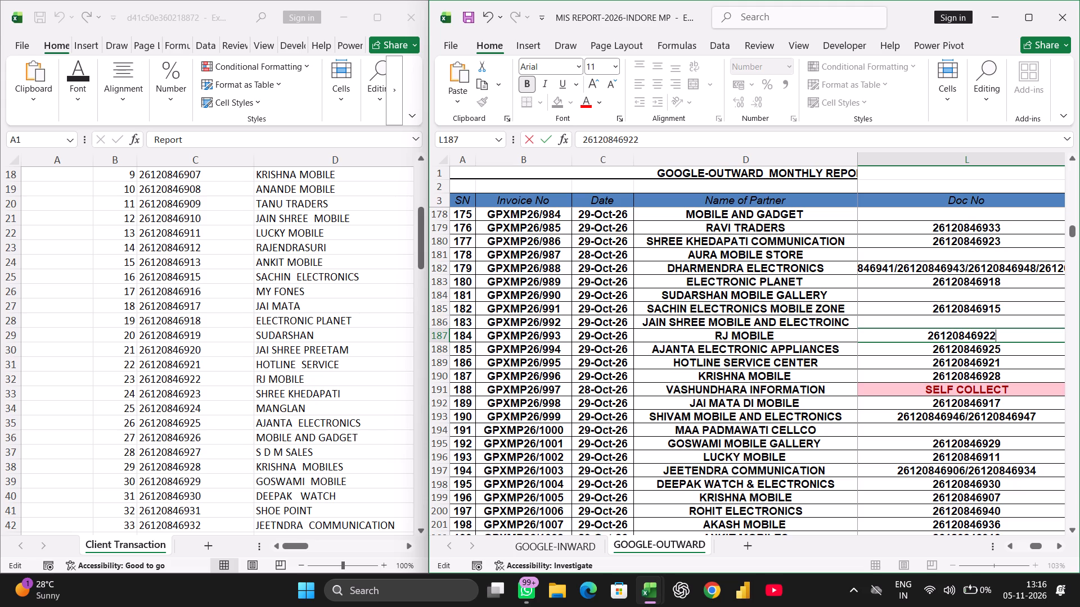
{"action": "left_click", "coordinate": [972, 321]}
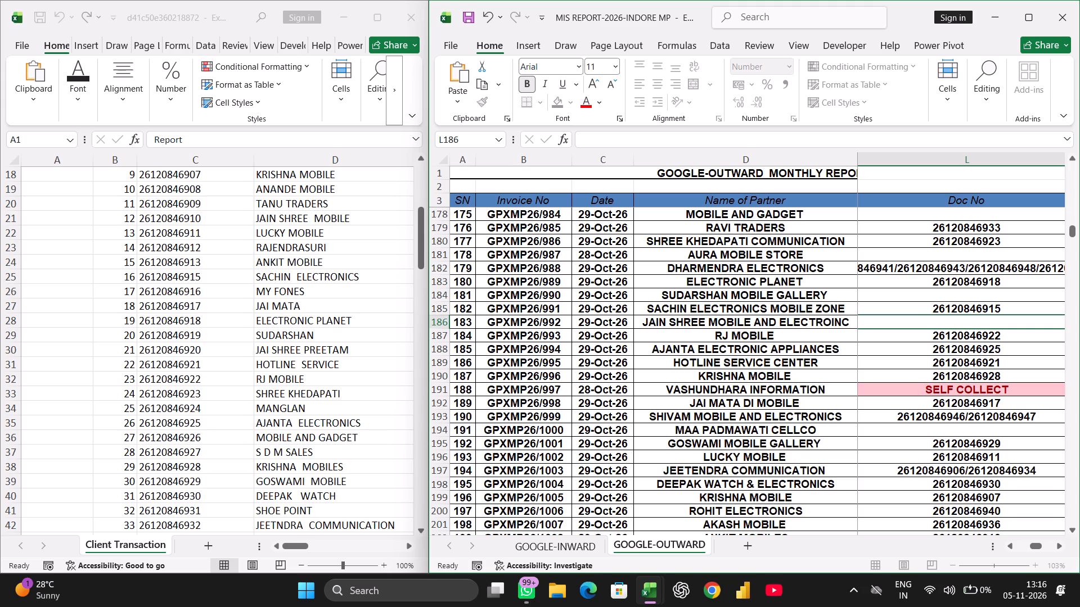
{"action": "double_click", "coordinate": [944, 296]}
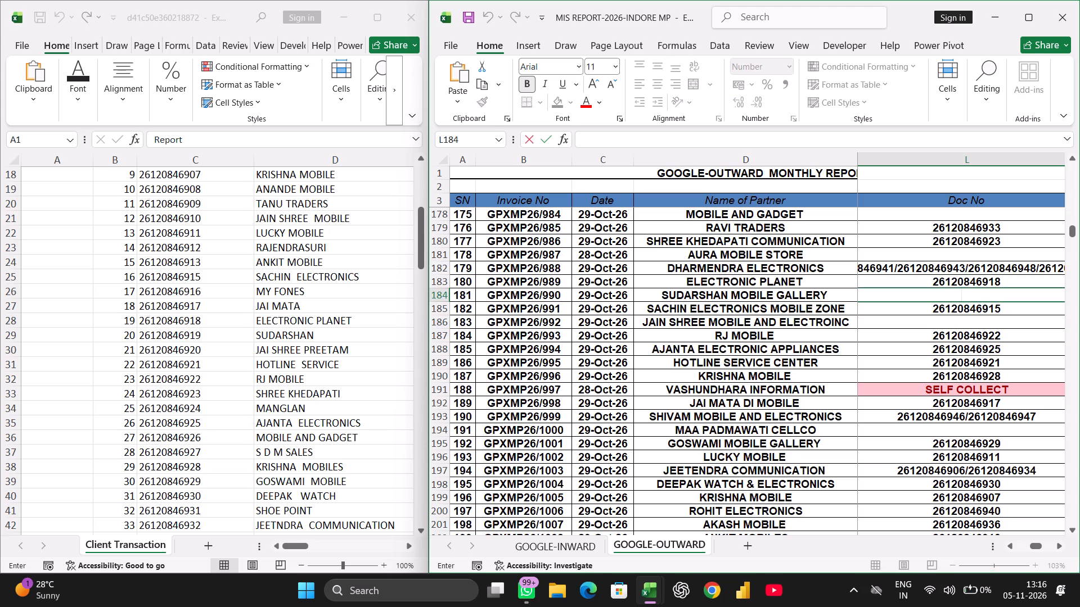
{"action": "key", "text": "ctrl+v"}
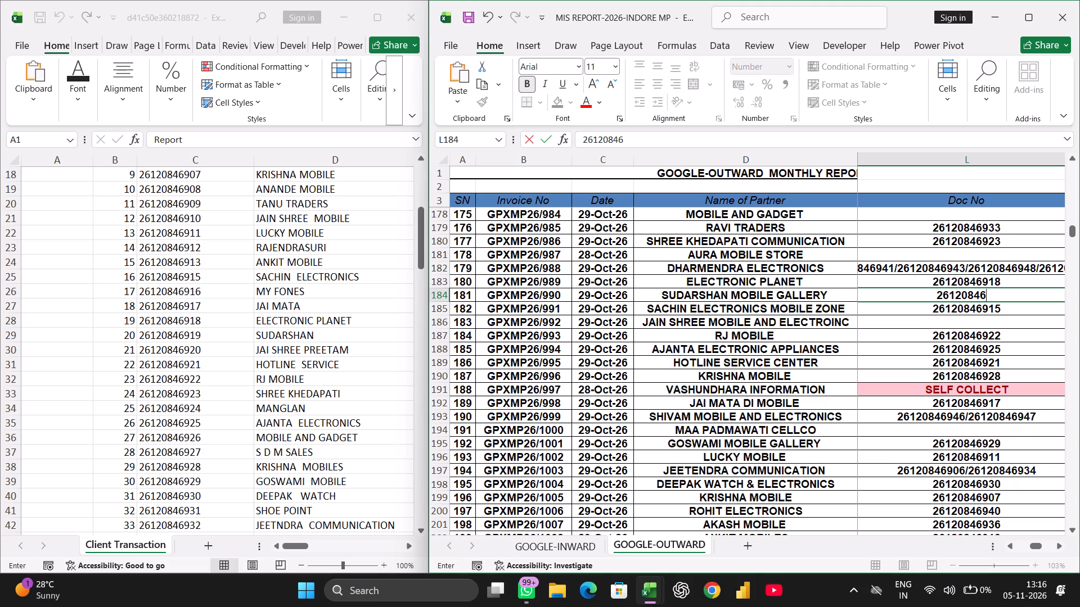
{"action": "type", "text": "919"}
Compare the remaining GOOGLE-OUTWARD invoices without a Doc No against the receivers listed under 29/10/2026 in the client transaction report.
{"action": "scroll", "coordinate": [735, 401], "scroll_direction": "down", "scroll_amount": 1}
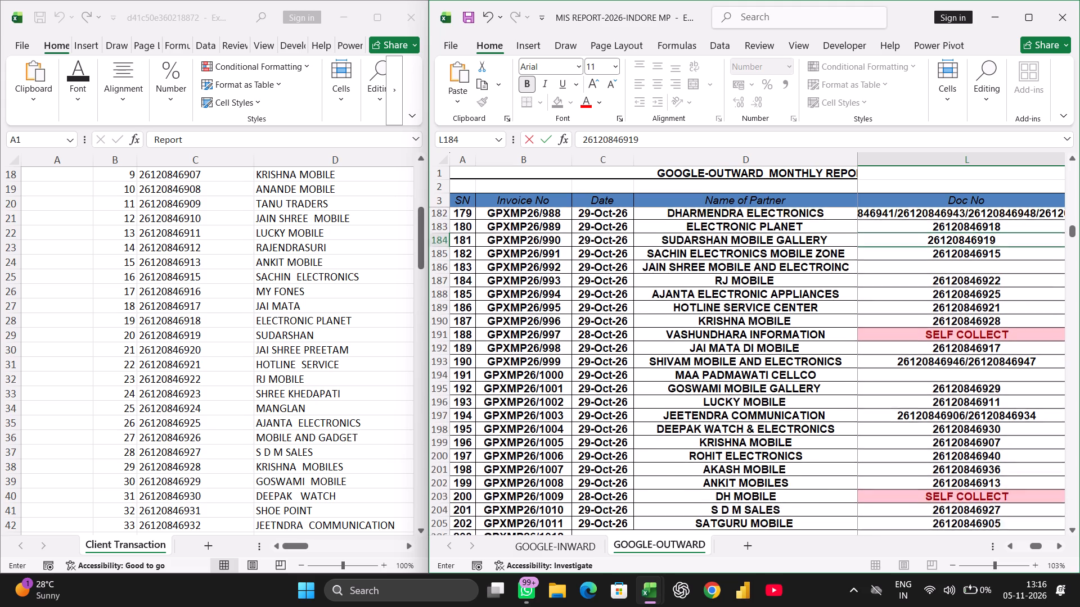
{"action": "scroll", "coordinate": [735, 401], "scroll_direction": "down", "scroll_amount": 1}
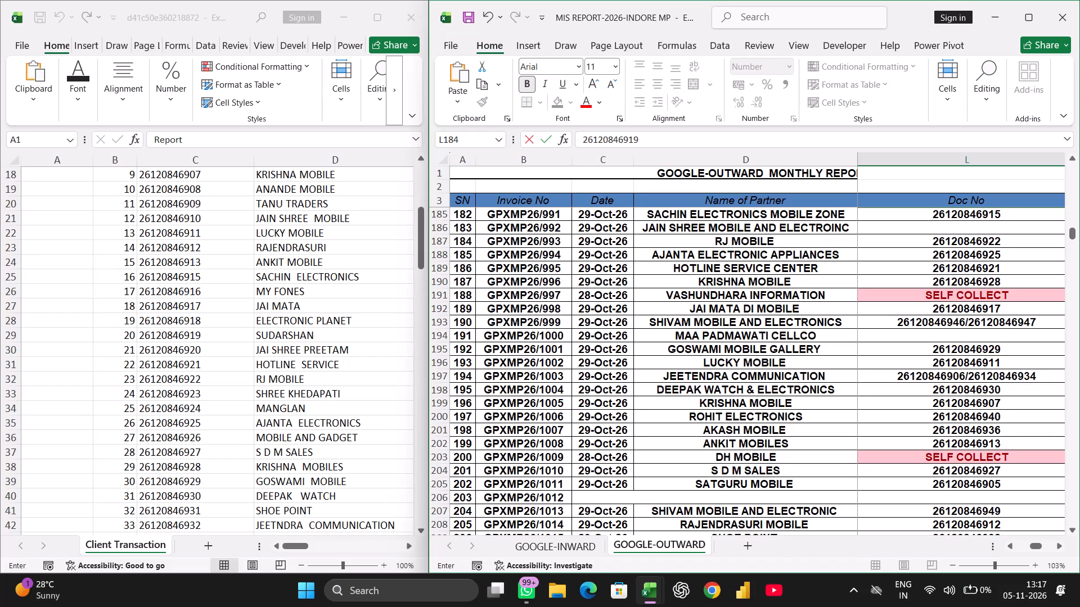
{"action": "scroll", "coordinate": [736, 401], "scroll_direction": "up", "scroll_amount": 2}
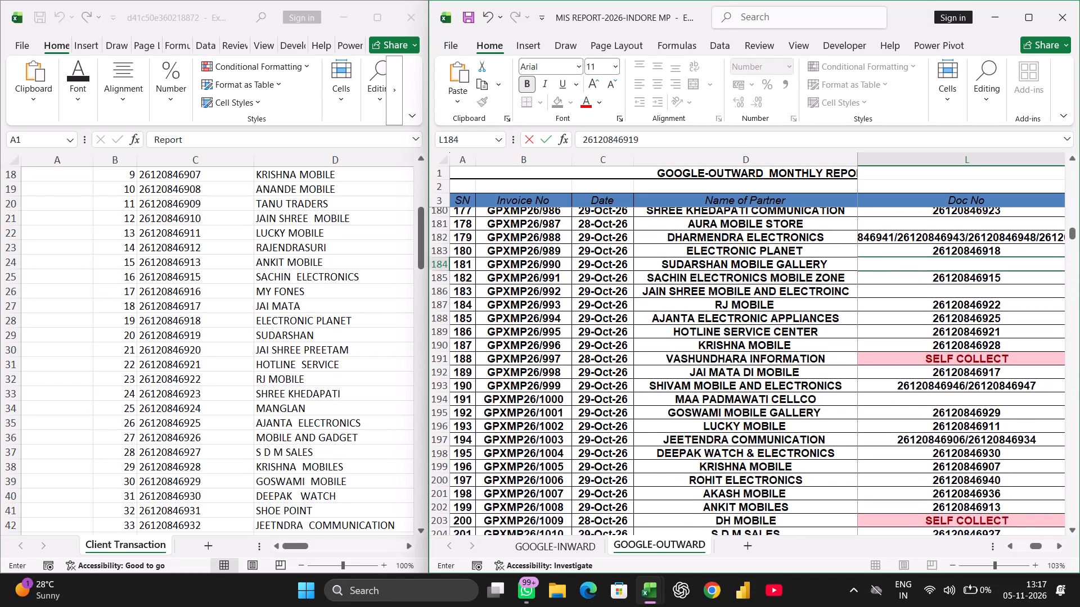
{"action": "scroll", "coordinate": [736, 401], "scroll_direction": "up", "scroll_amount": 3}
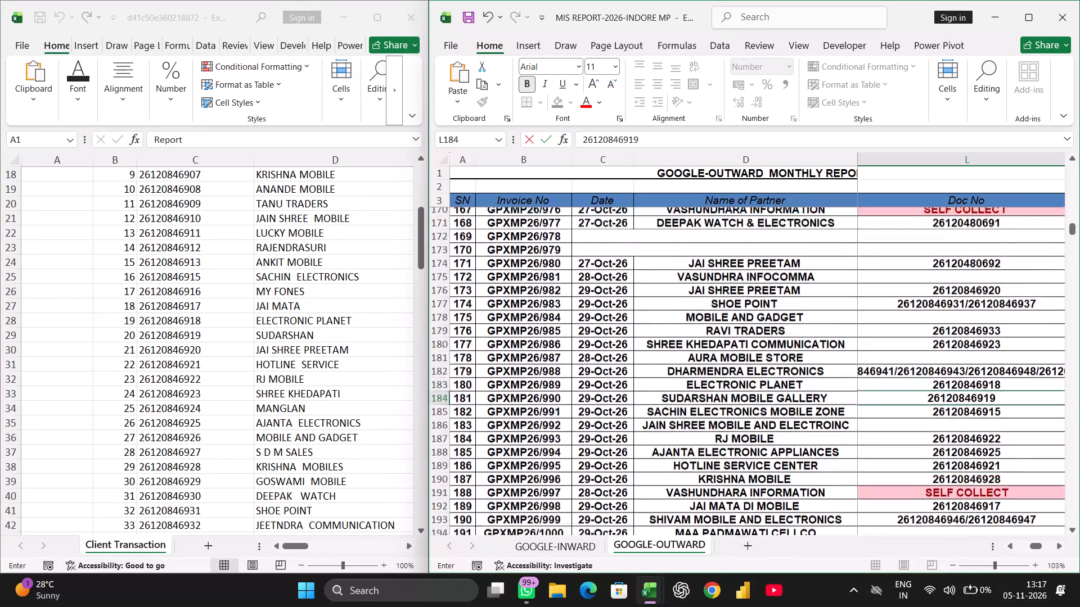
{"action": "scroll", "coordinate": [736, 401], "scroll_direction": "up", "scroll_amount": 1}
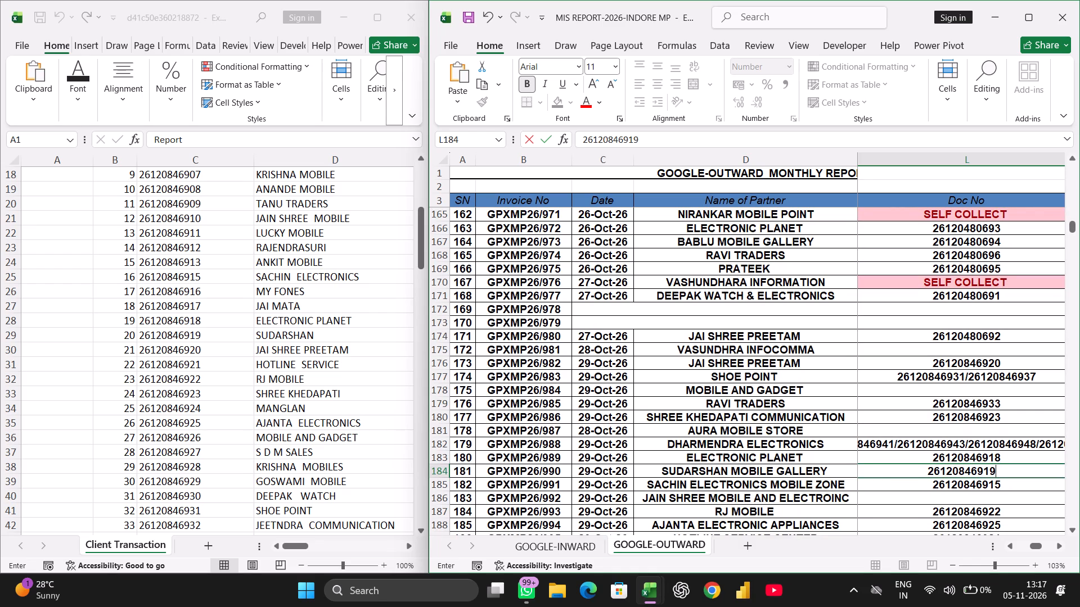
{"action": "scroll", "coordinate": [292, 279], "scroll_direction": "up", "scroll_amount": 1}
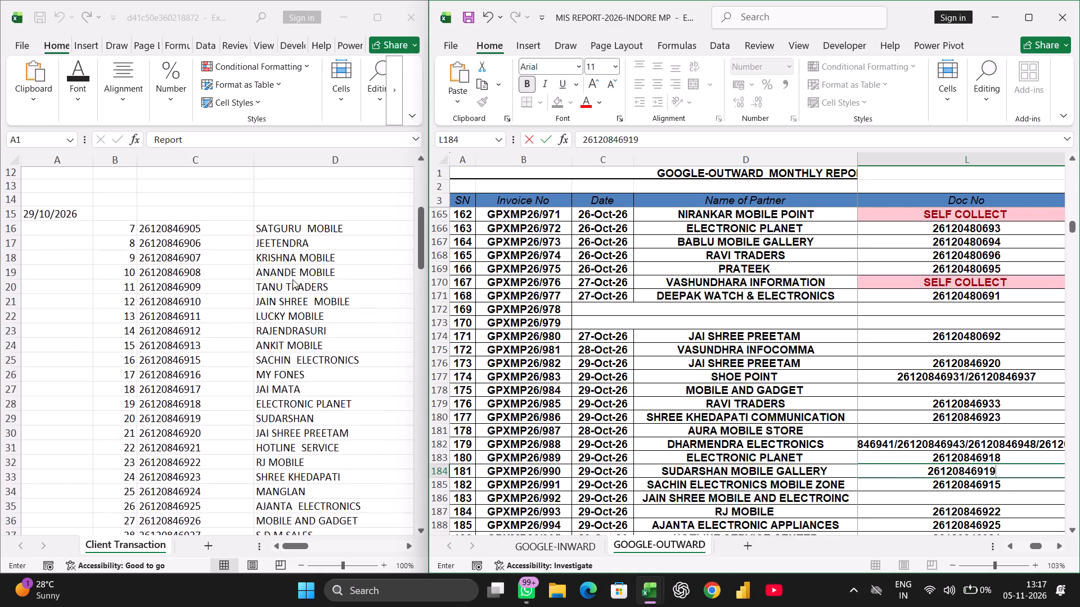
{"action": "scroll", "coordinate": [292, 279], "scroll_direction": "up", "scroll_amount": 1}
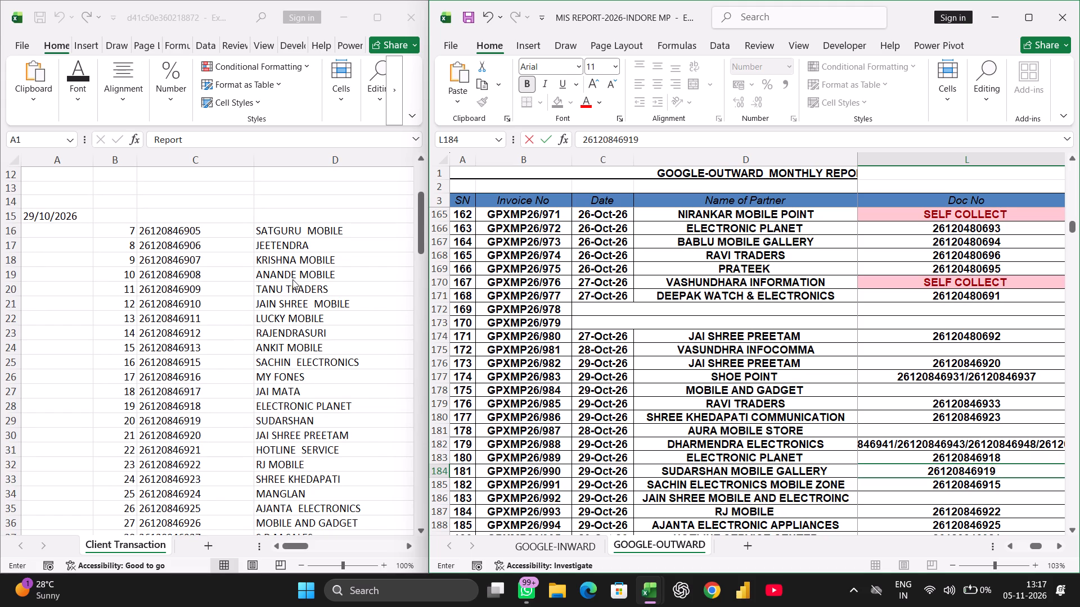
{"action": "scroll", "coordinate": [292, 279], "scroll_direction": "down", "scroll_amount": 1}
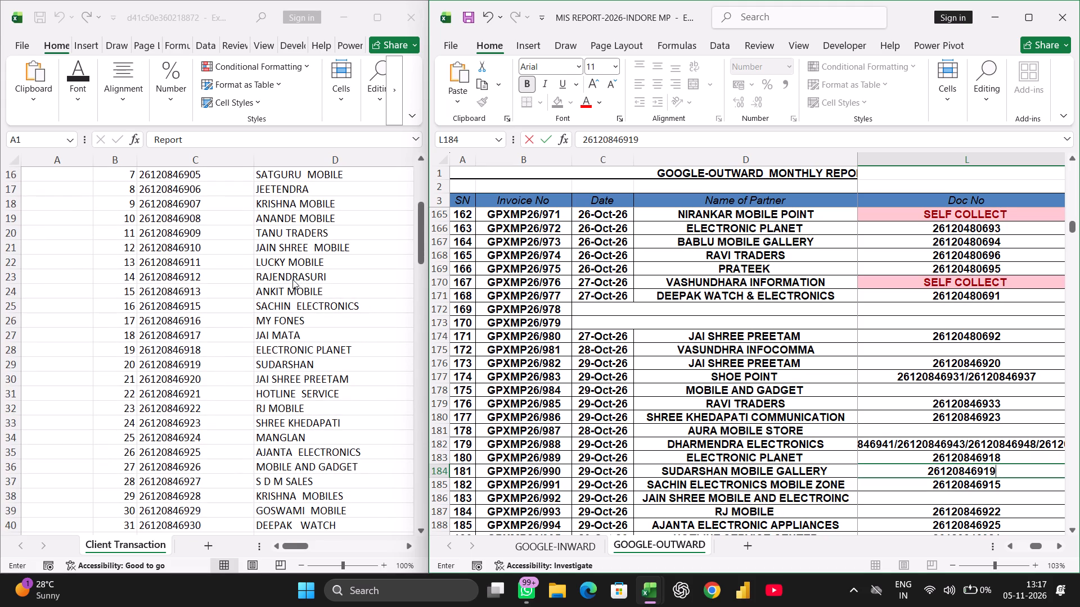
{"action": "scroll", "coordinate": [692, 409], "scroll_direction": "down", "scroll_amount": 1}
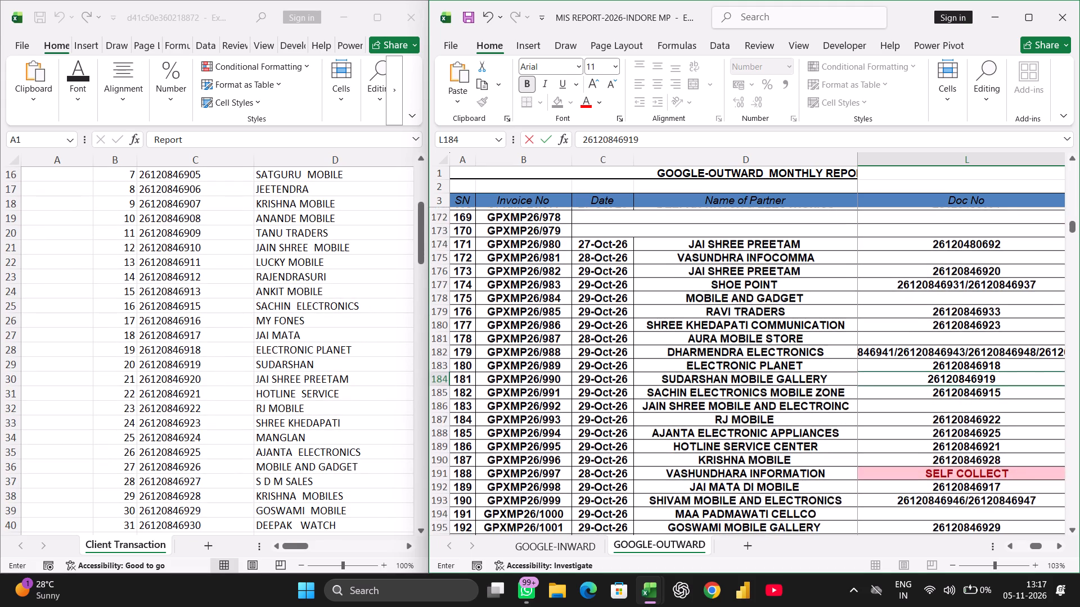
{"action": "scroll", "coordinate": [692, 409], "scroll_direction": "down", "scroll_amount": 3}
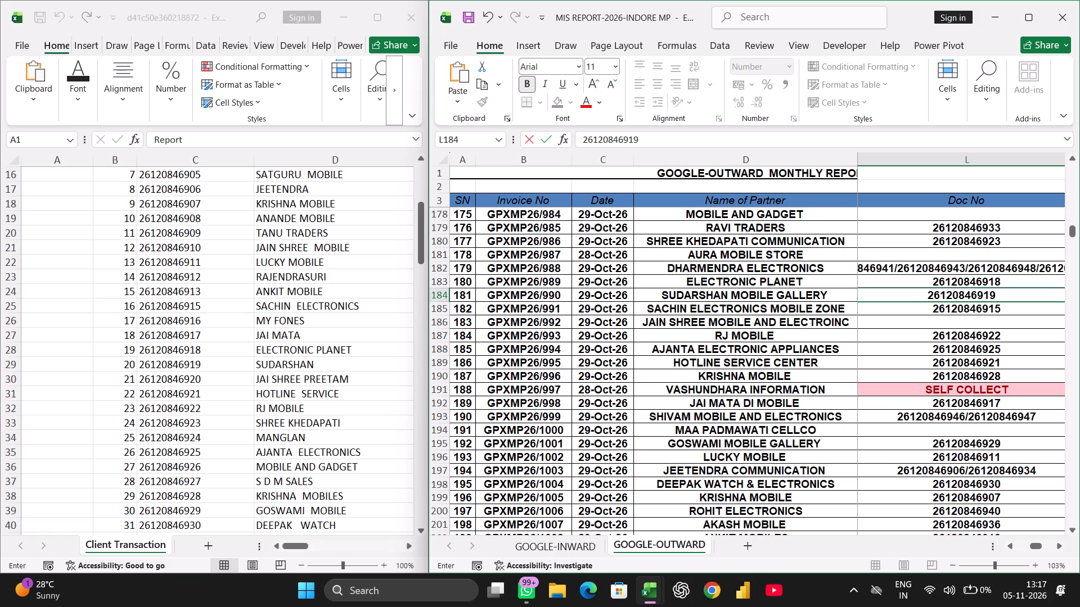
{"action": "scroll", "coordinate": [326, 364], "scroll_direction": "down", "scroll_amount": 1}
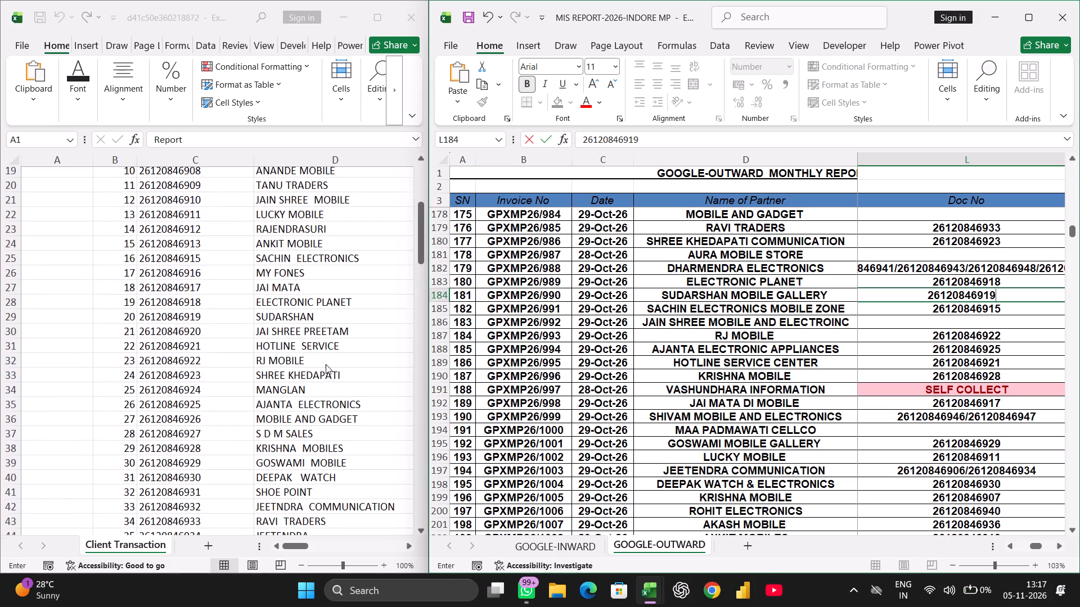
{"action": "scroll", "coordinate": [326, 364], "scroll_direction": "down", "scroll_amount": 3}
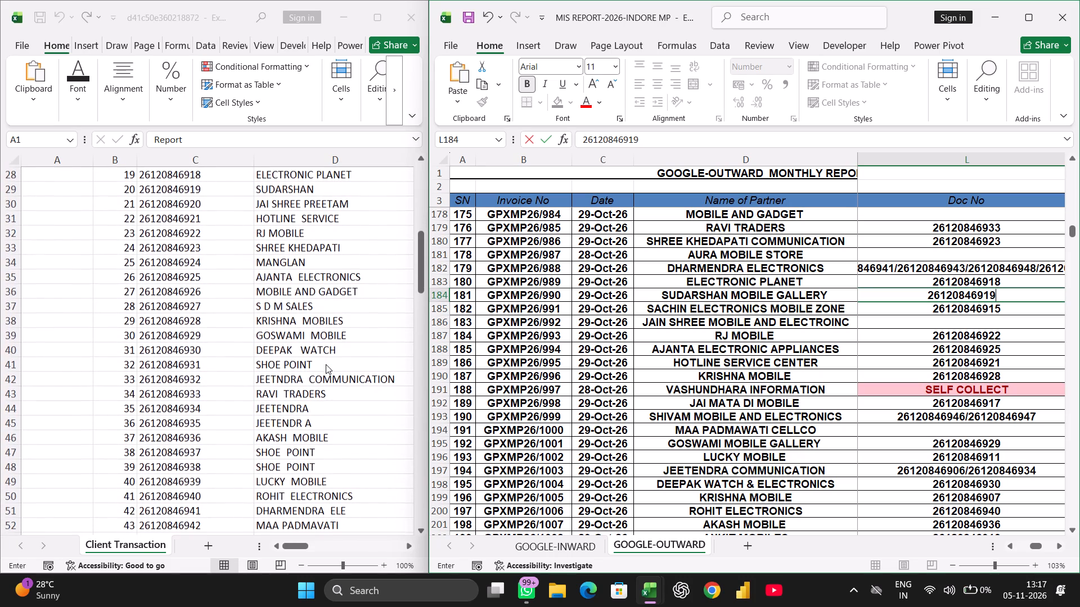
{"action": "scroll", "coordinate": [326, 364], "scroll_direction": "down", "scroll_amount": 2}
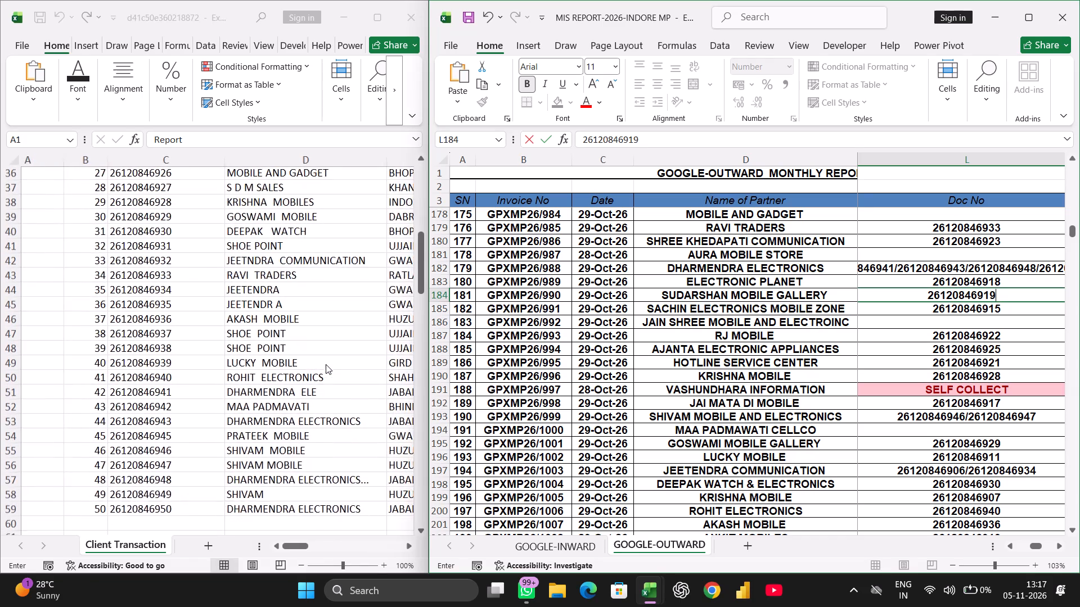
{"action": "scroll", "coordinate": [326, 364], "scroll_direction": "down", "scroll_amount": 1}
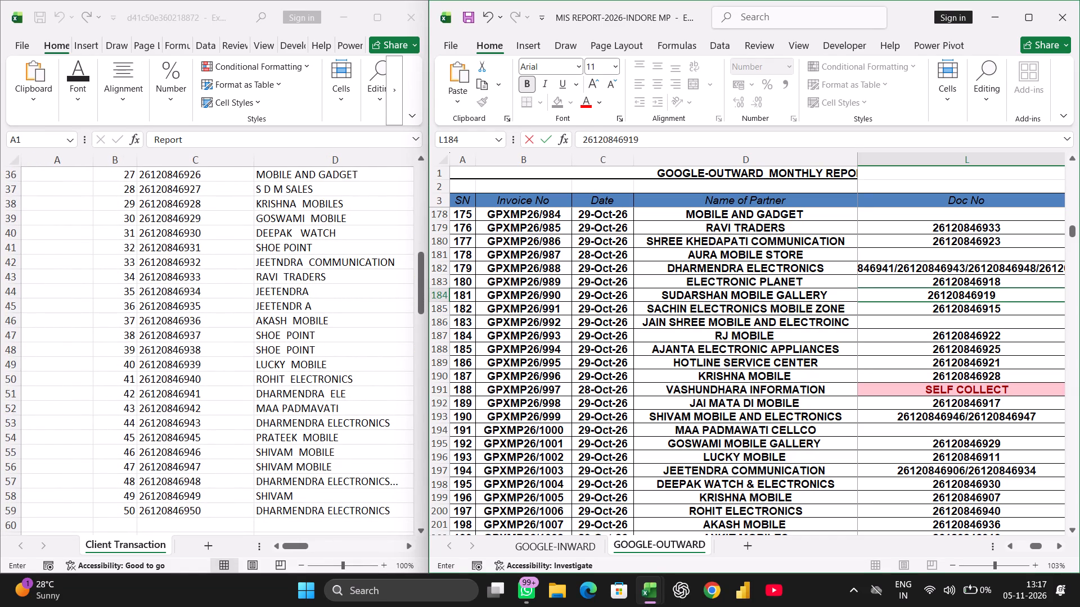
{"action": "double_click", "coordinate": [974, 426]}
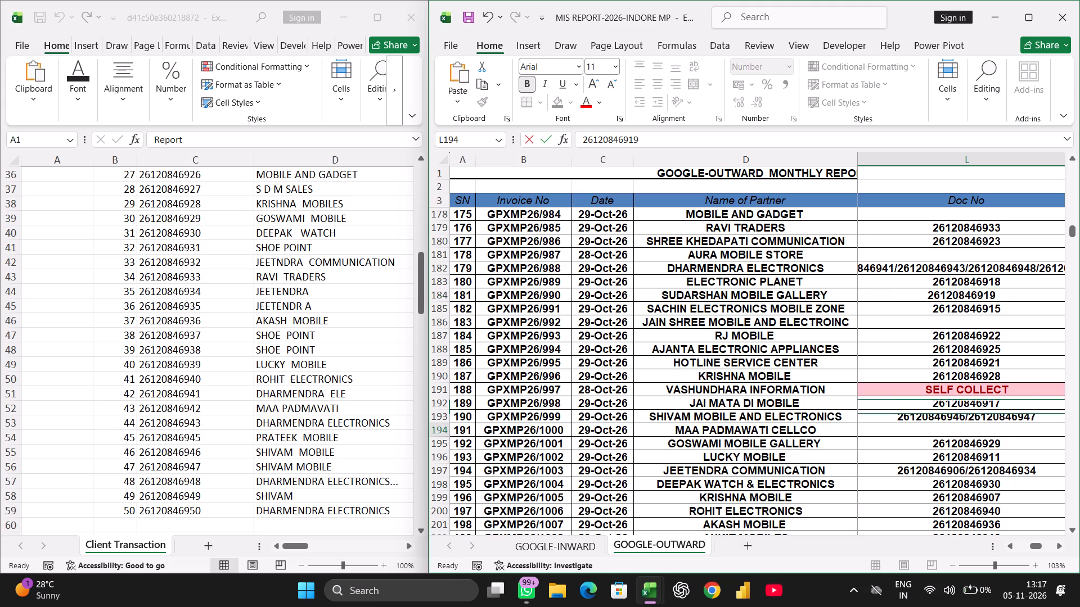
{"action": "key", "text": "ctrl+v"}
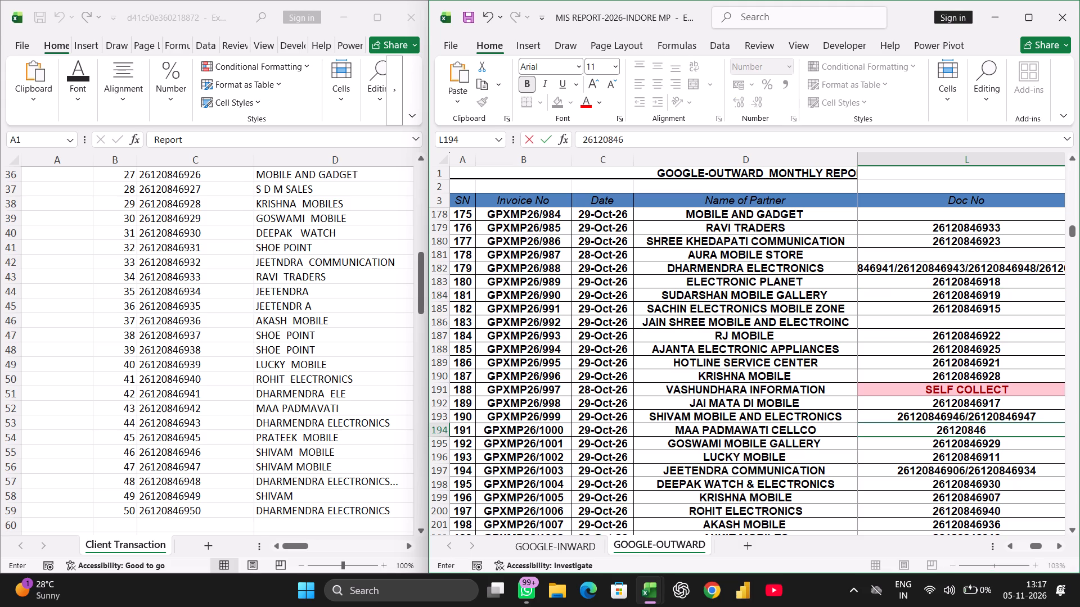
{"action": "key", "text": "9"}
{"action": "type", "text": "42"}
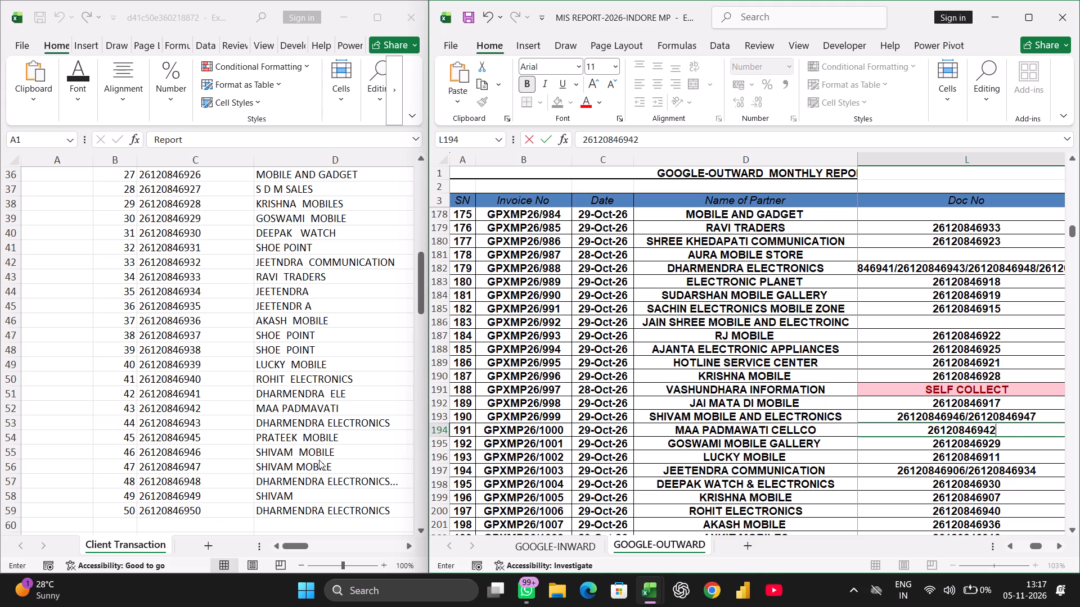
{"action": "scroll", "coordinate": [319, 460], "scroll_direction": "up", "scroll_amount": 3}
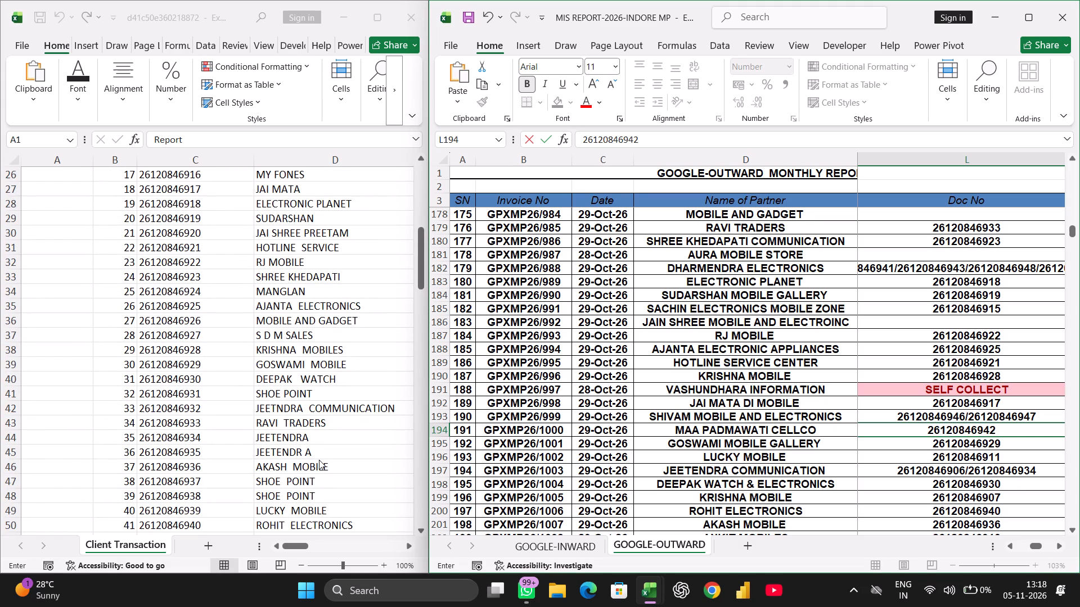
{"action": "scroll", "coordinate": [319, 460], "scroll_direction": "up", "scroll_amount": 2}
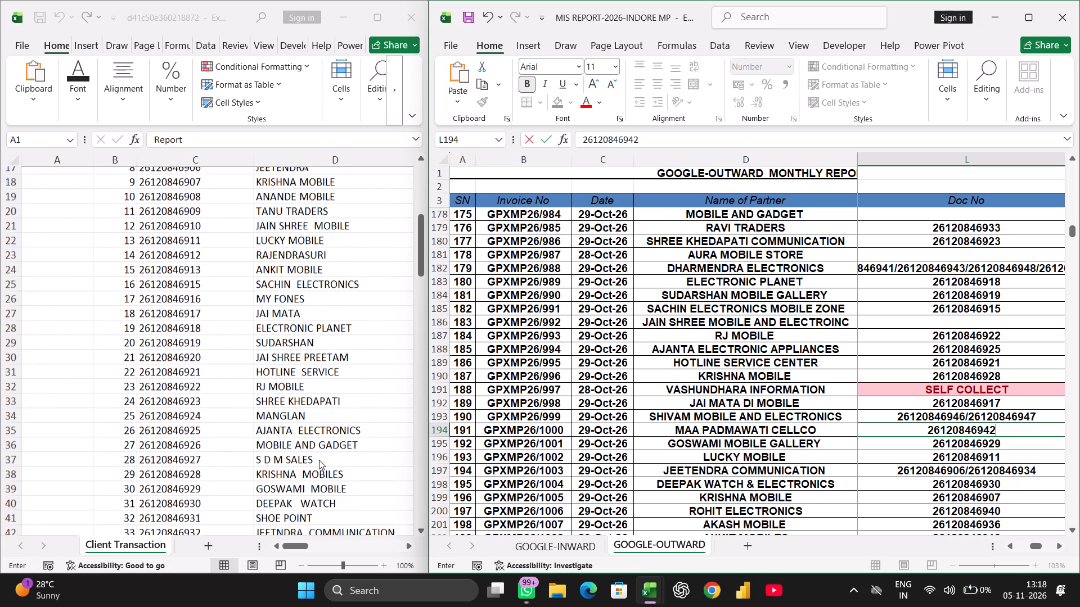
{"action": "scroll", "coordinate": [319, 460], "scroll_direction": "up", "scroll_amount": 1}
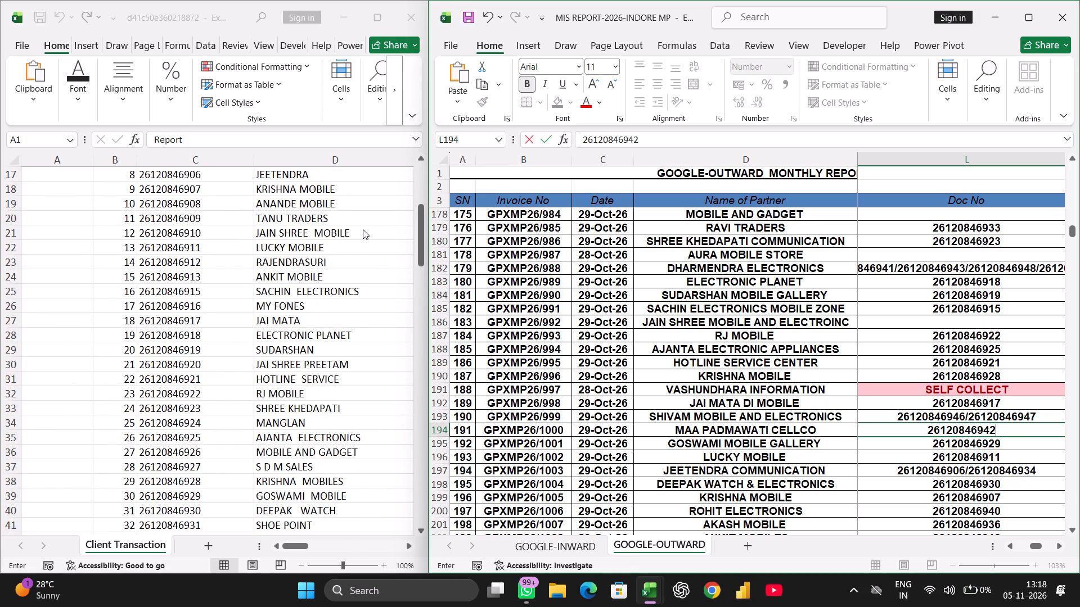
{"action": "double_click", "coordinate": [936, 318]}
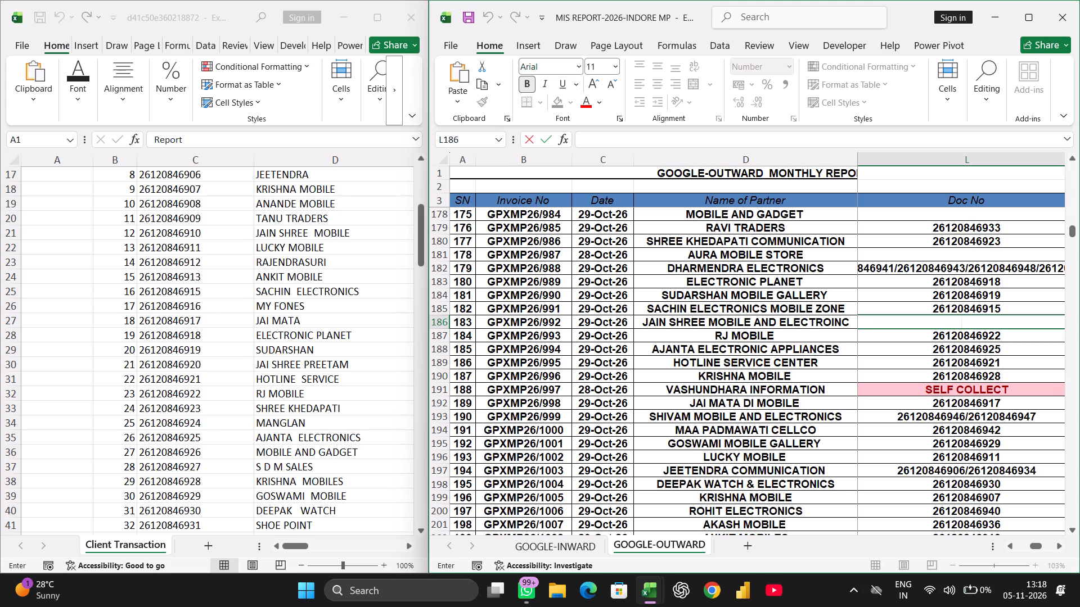
{"action": "type", "text": "910"}
{"action": "key", "text": "BackSpace"}
{"action": "key", "text": "BackSpace"}
{"action": "key", "text": "BackSpace"}
{"action": "key", "text": "ctrl+v"}
{"action": "type", "text": "910"}
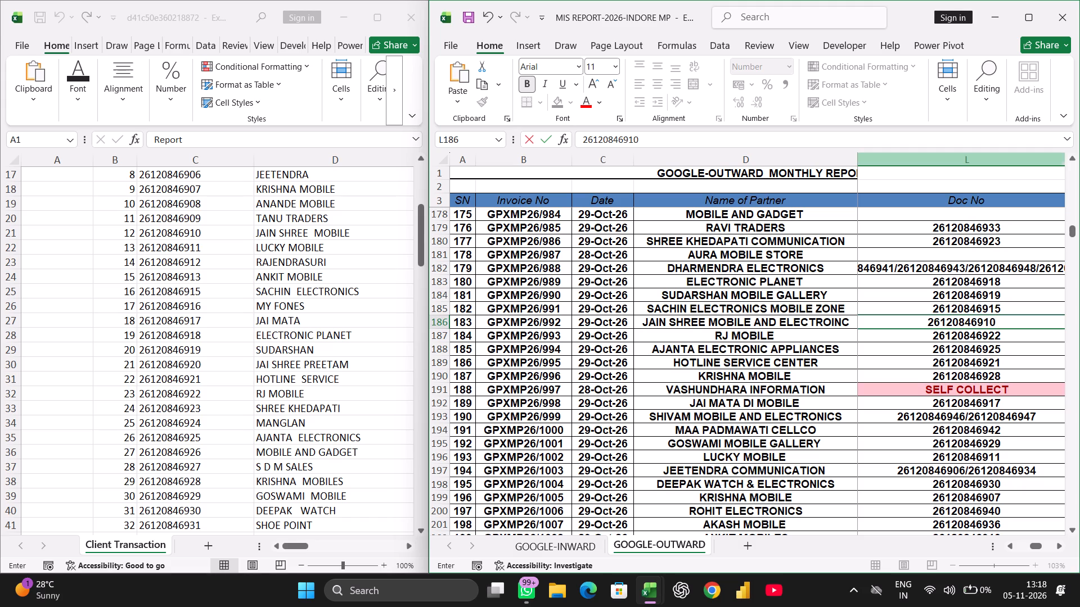
Compare the invoices without a Doc No up to GPXMP26/987 with the receivers and destination towns in the client transaction report.
{"action": "scroll", "coordinate": [946, 323], "scroll_direction": "up", "scroll_amount": 1}
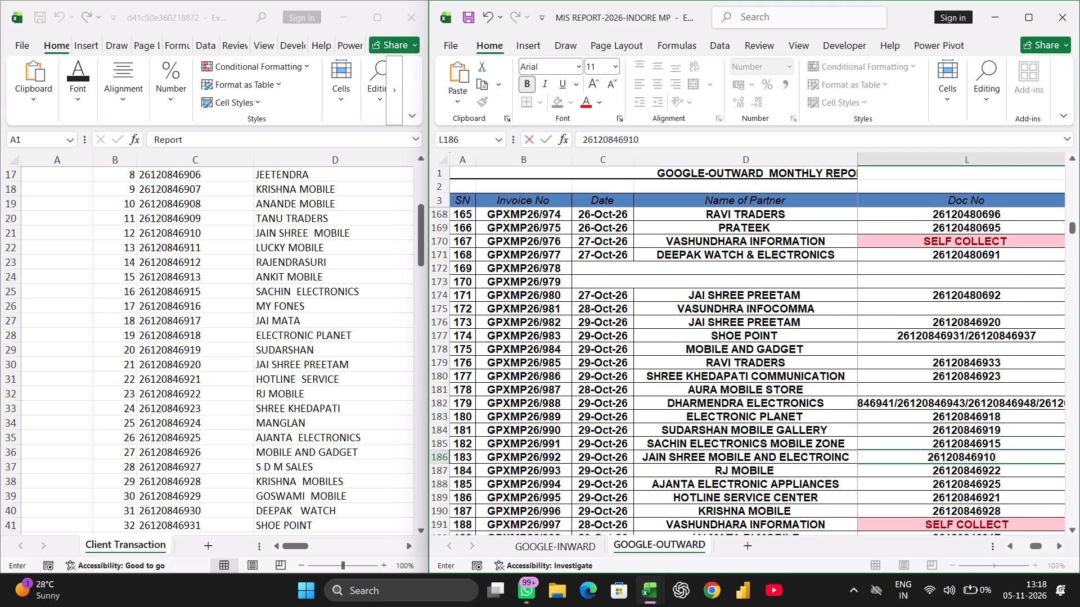
{"action": "scroll", "coordinate": [946, 323], "scroll_direction": "up", "scroll_amount": 2}
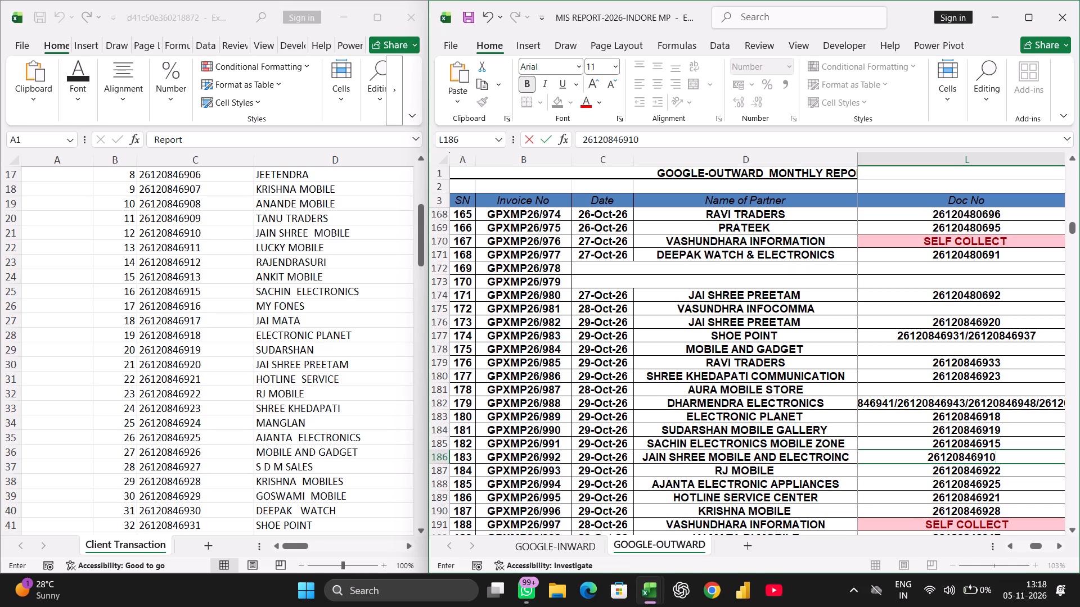
{"action": "scroll", "coordinate": [353, 395], "scroll_direction": "down", "scroll_amount": 2}
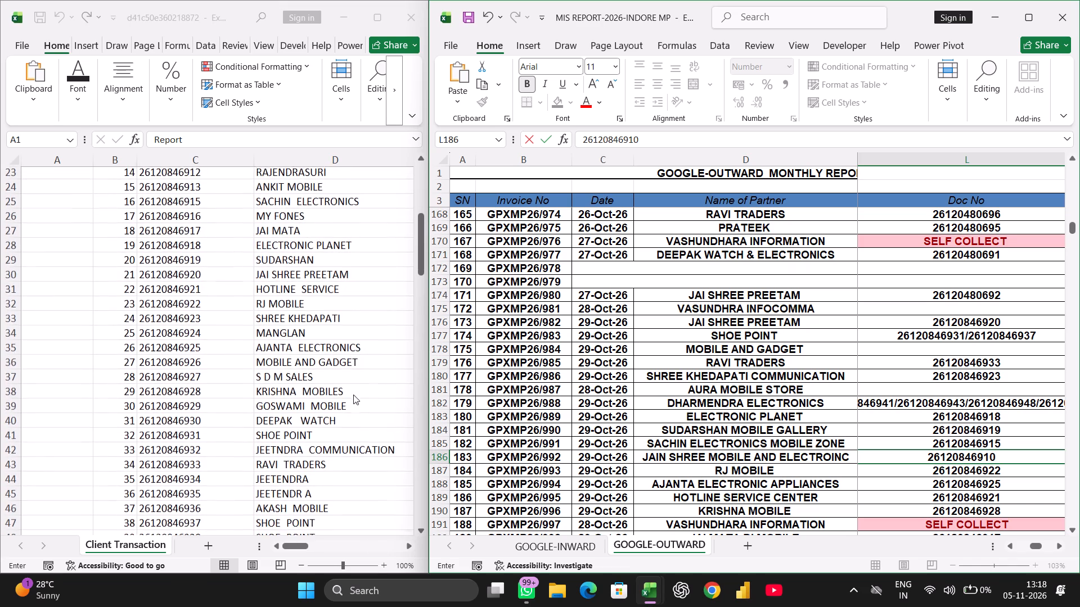
{"action": "scroll", "coordinate": [353, 395], "scroll_direction": "down", "scroll_amount": 2}
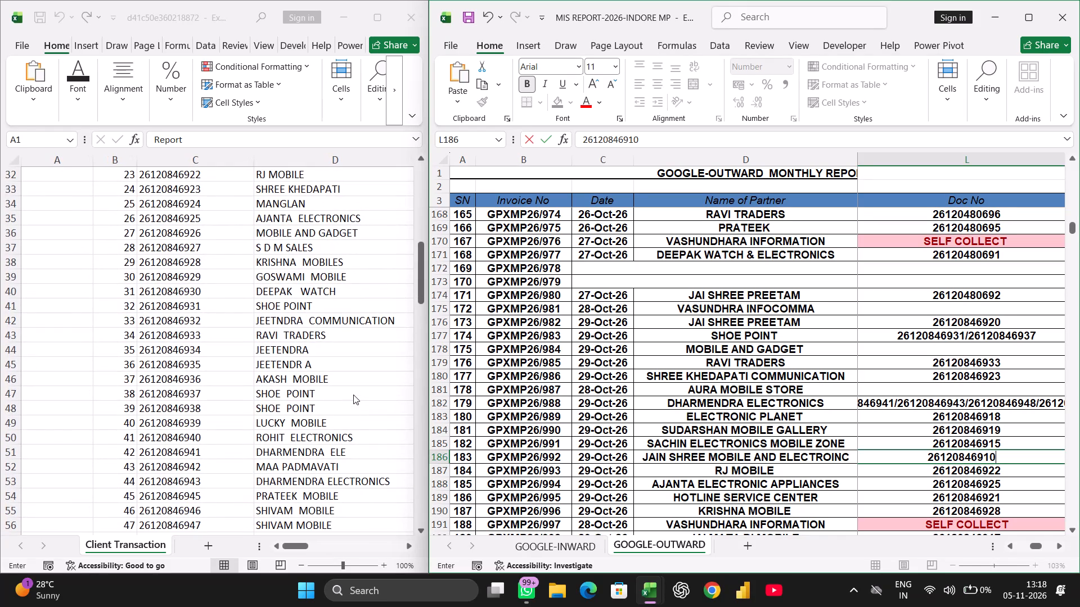
{"action": "scroll", "coordinate": [353, 395], "scroll_direction": "left", "scroll_amount": 1}
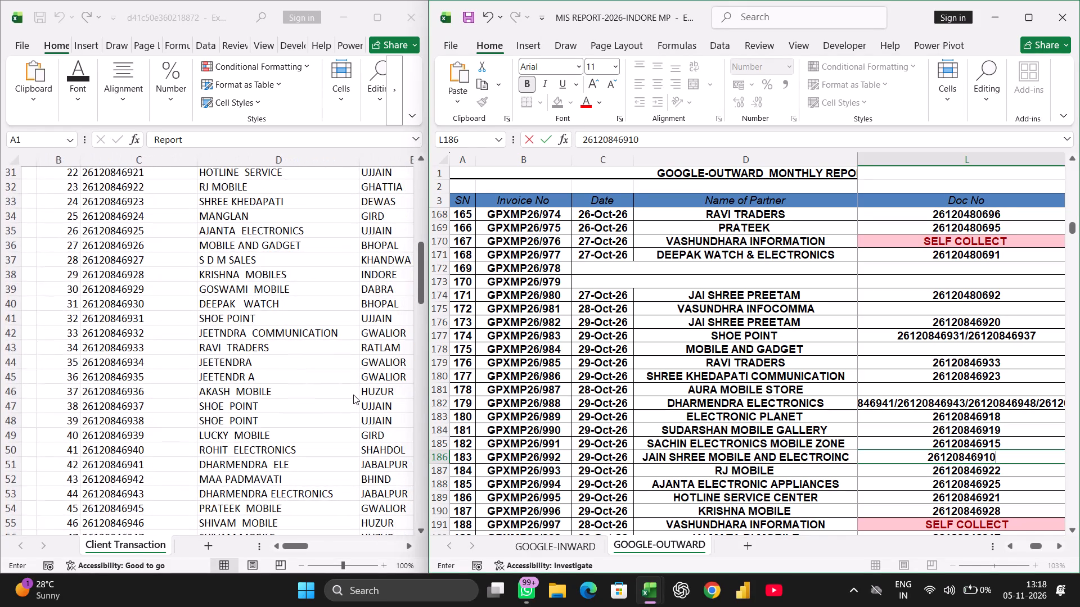
{"action": "scroll", "coordinate": [353, 395], "scroll_direction": "left", "scroll_amount": 1}
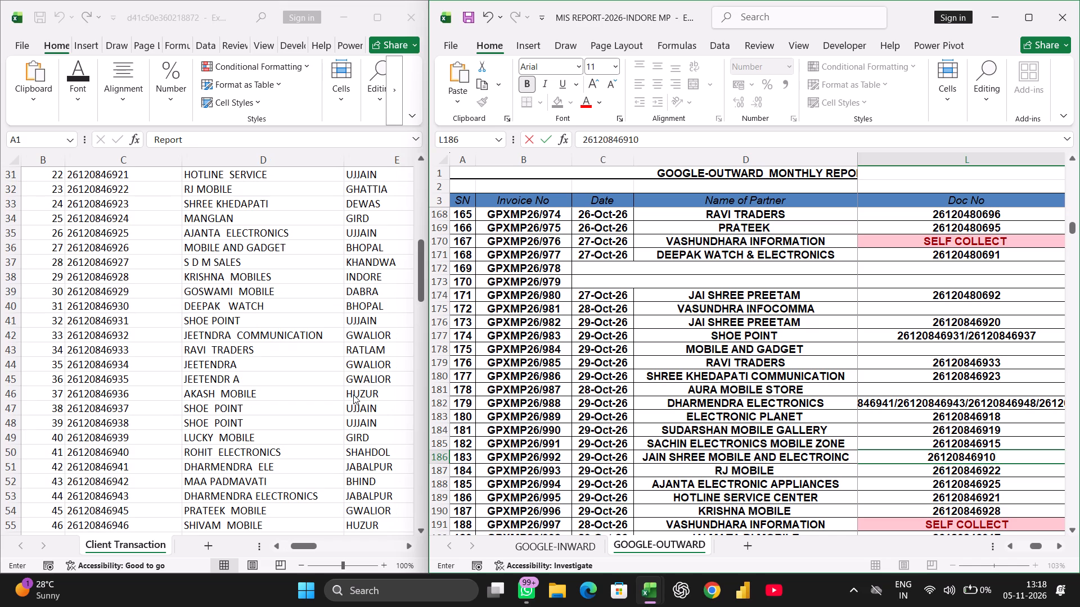
{"action": "scroll", "coordinate": [353, 395], "scroll_direction": "up", "scroll_amount": 1}
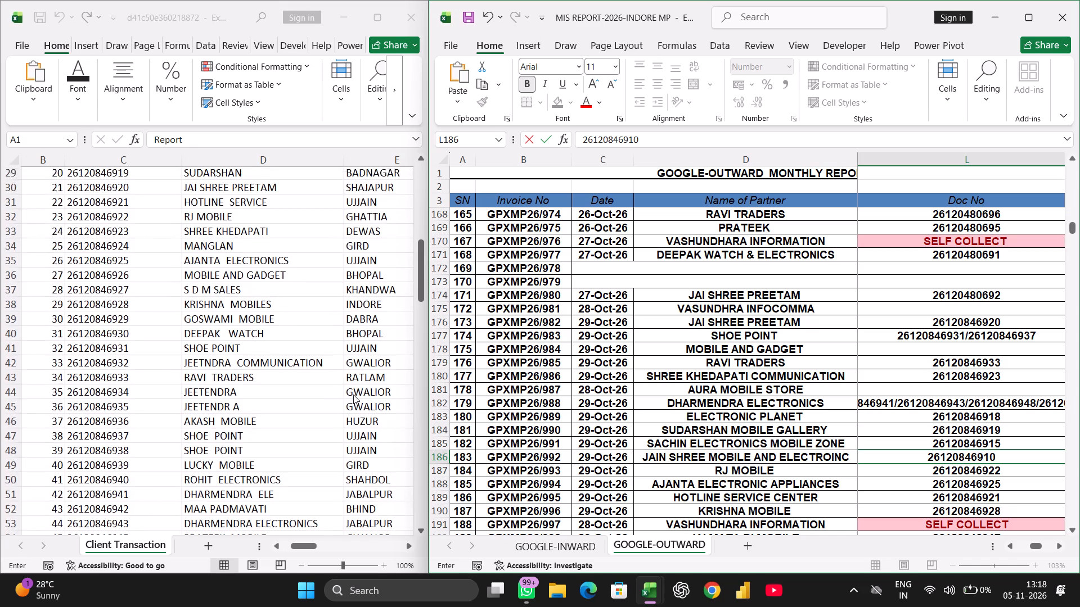
{"action": "scroll", "coordinate": [353, 395], "scroll_direction": "up", "scroll_amount": 1}
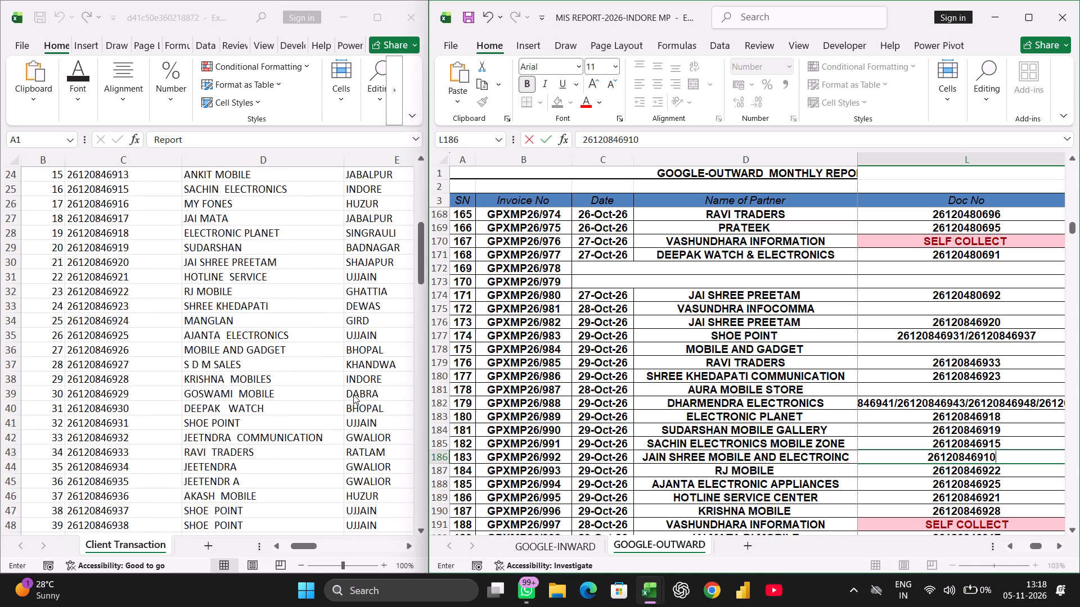
{"action": "scroll", "coordinate": [353, 395], "scroll_direction": "up", "scroll_amount": 1}
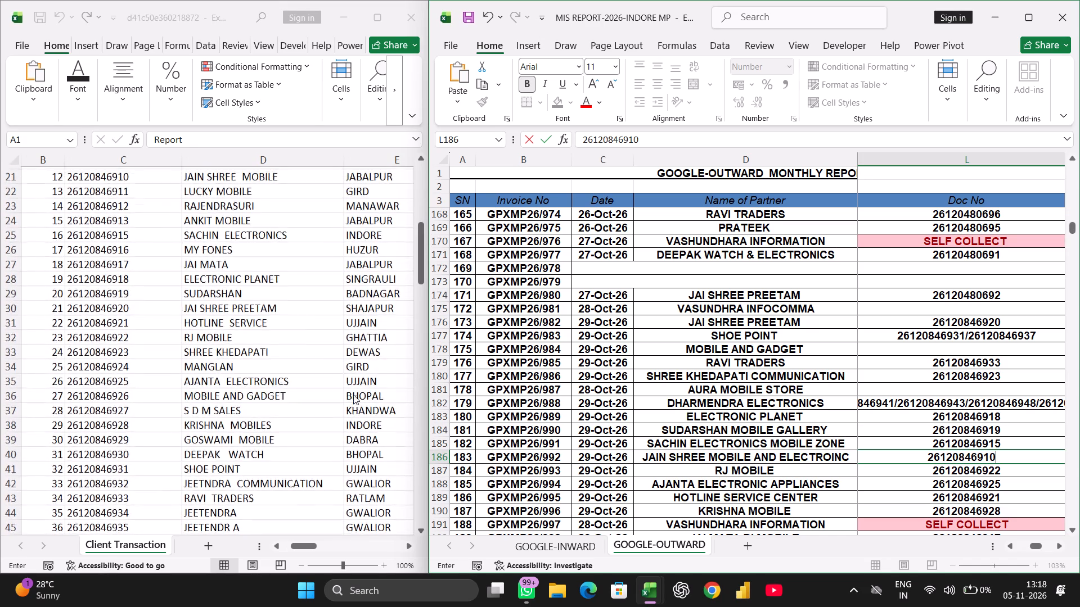
{"action": "scroll", "coordinate": [353, 395], "scroll_direction": "up", "scroll_amount": 3}
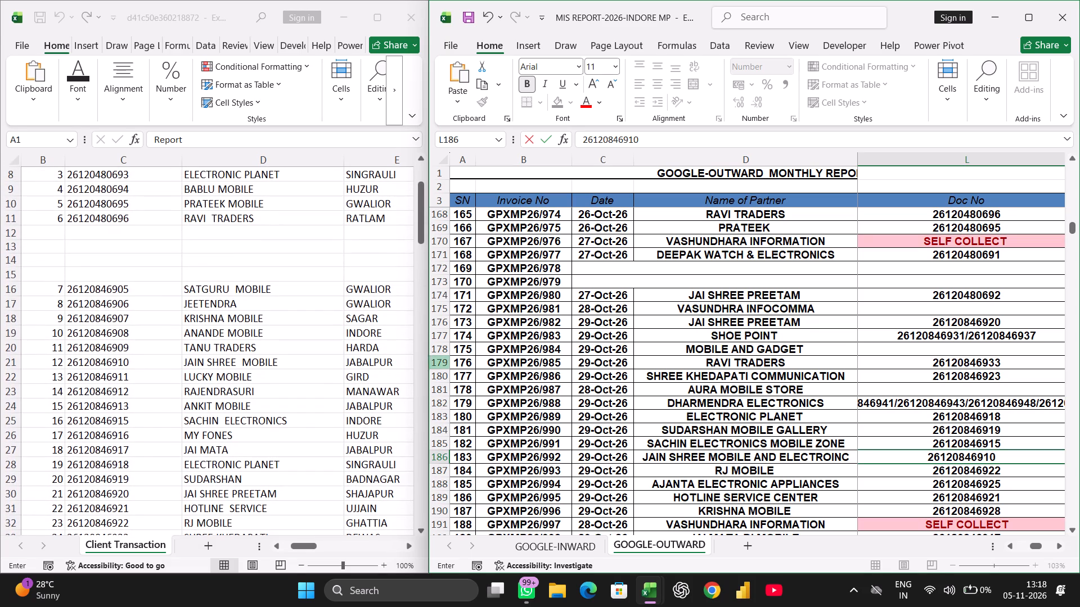
{"action": "scroll", "coordinate": [645, 388], "scroll_direction": "up", "scroll_amount": 3}
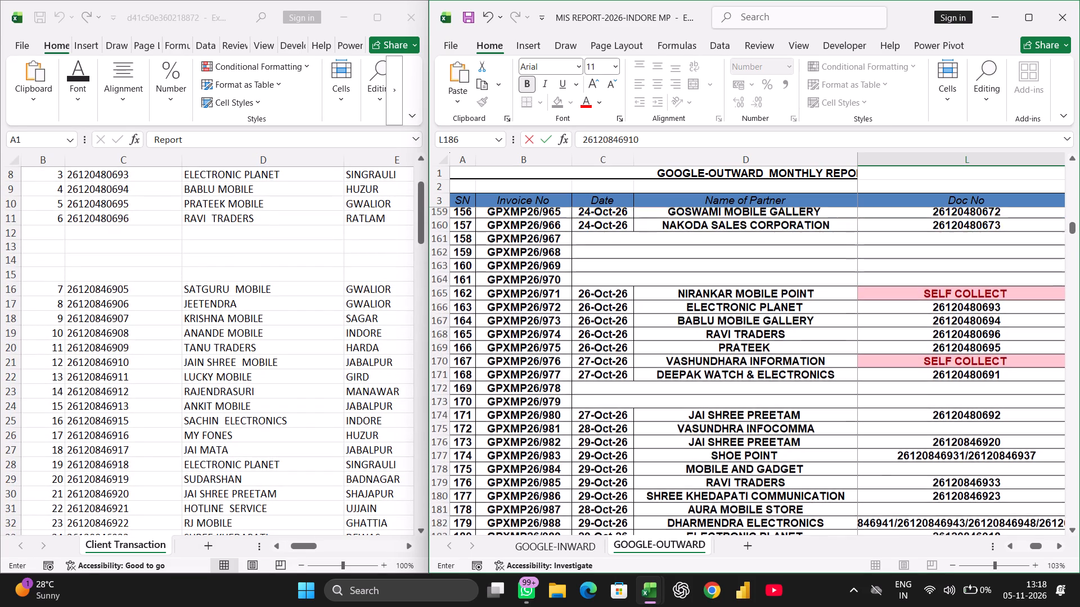
{"action": "scroll", "coordinate": [645, 388], "scroll_direction": "up", "scroll_amount": 1}
{"action": "scroll", "coordinate": [645, 388], "scroll_direction": "down", "scroll_amount": 1}
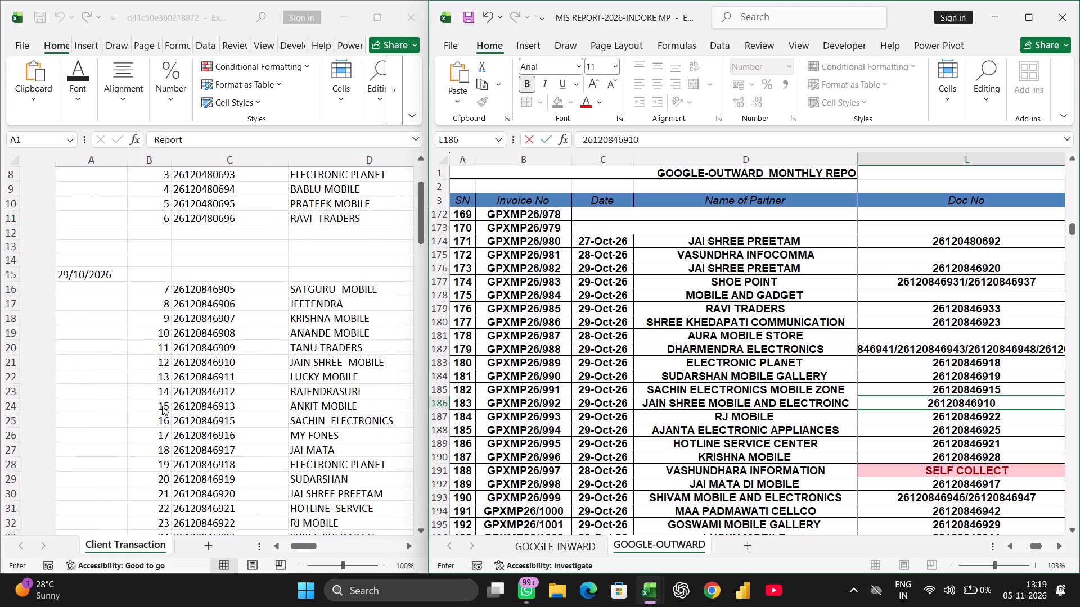
{"action": "scroll", "coordinate": [162, 406], "scroll_direction": "left", "scroll_amount": 1}
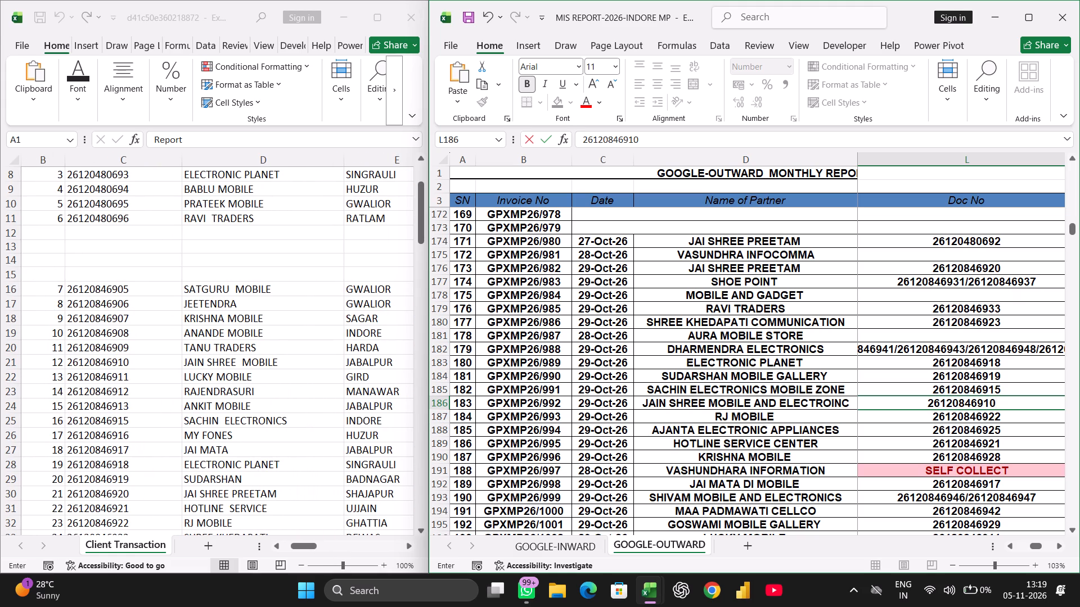
{"action": "scroll", "coordinate": [777, 303], "scroll_direction": "down", "scroll_amount": 2}
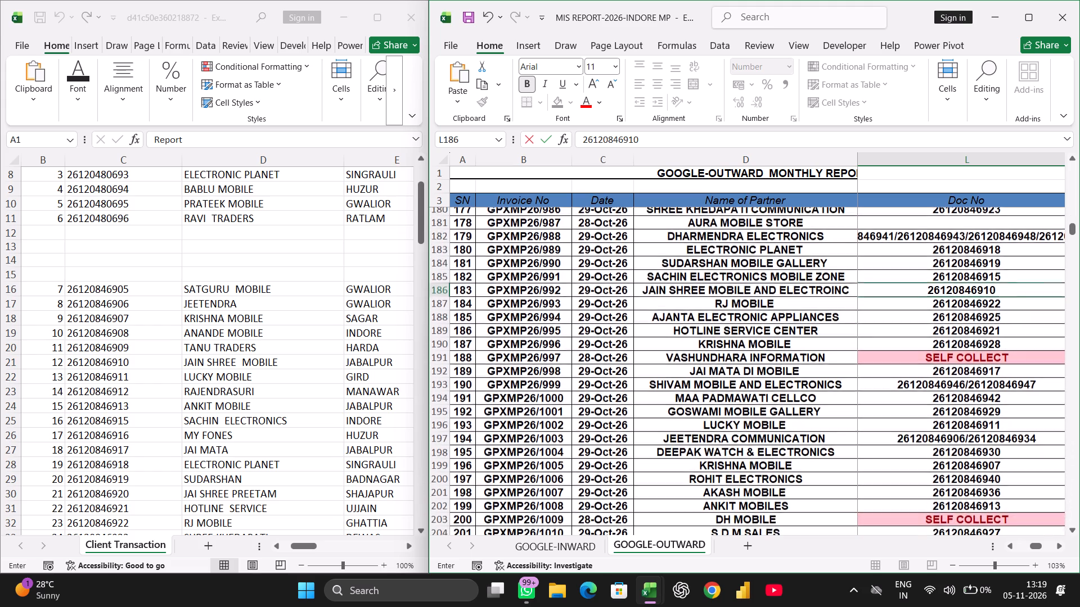
{"action": "scroll", "coordinate": [777, 303], "scroll_direction": "down", "scroll_amount": 4}
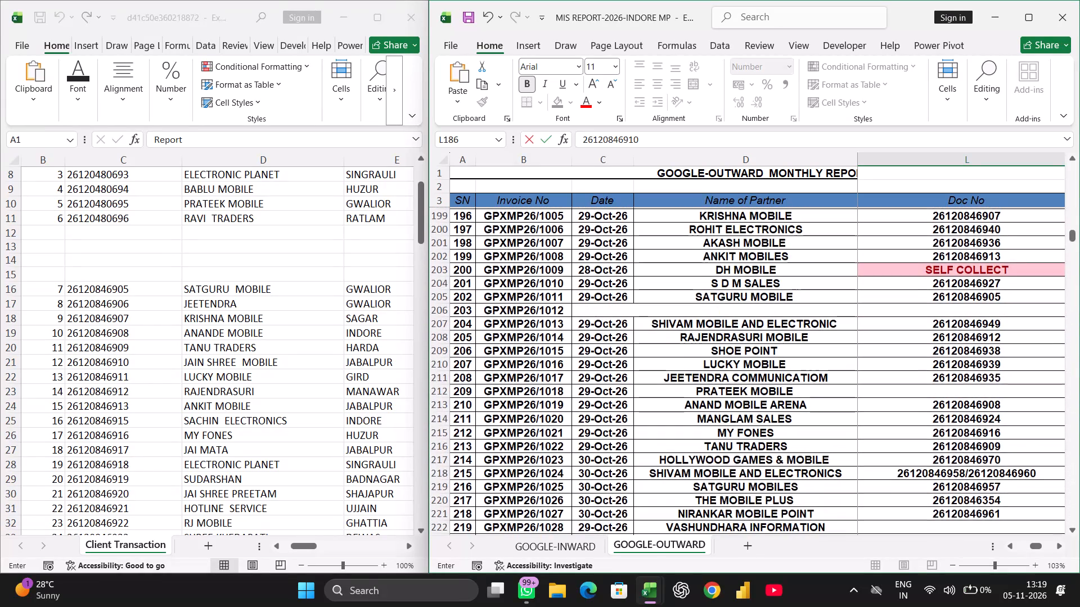
{"action": "scroll", "coordinate": [777, 303], "scroll_direction": "down", "scroll_amount": 1}
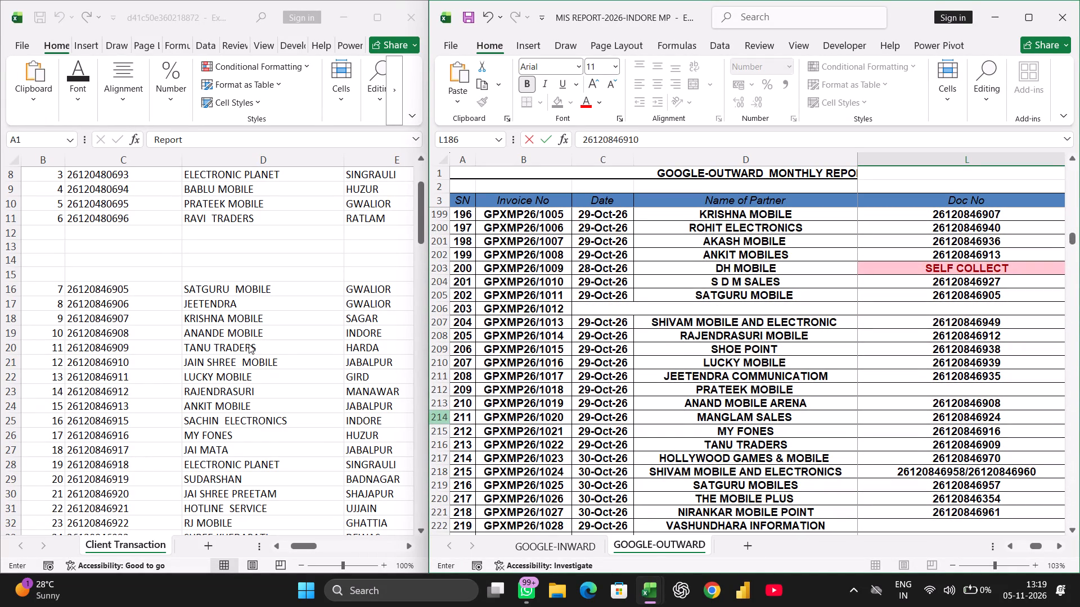
{"action": "scroll", "coordinate": [249, 344], "scroll_direction": "down", "scroll_amount": 1}
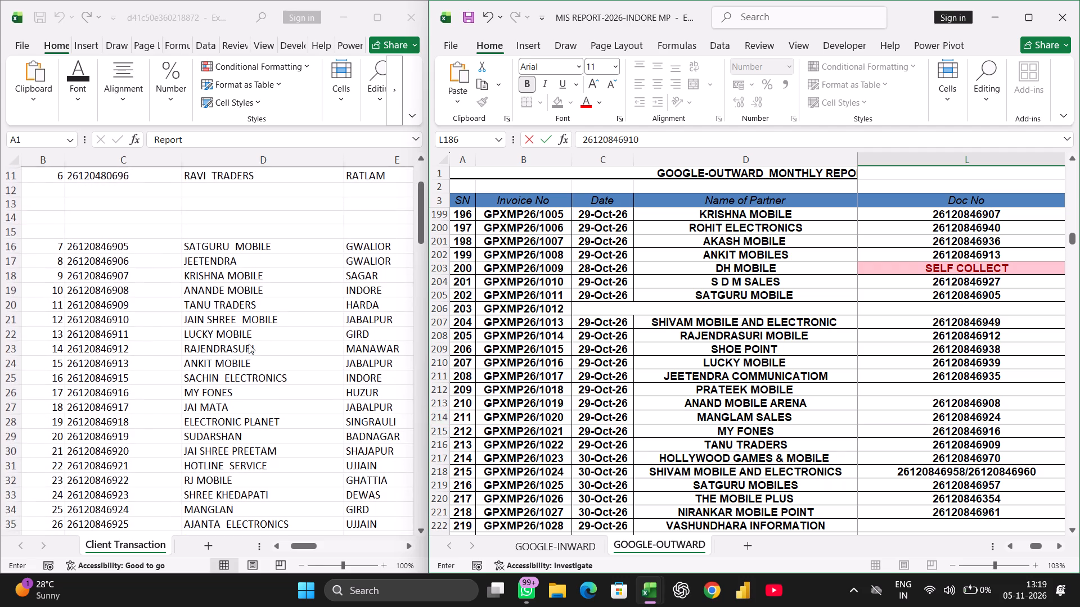
{"action": "scroll", "coordinate": [249, 344], "scroll_direction": "down", "scroll_amount": 3}
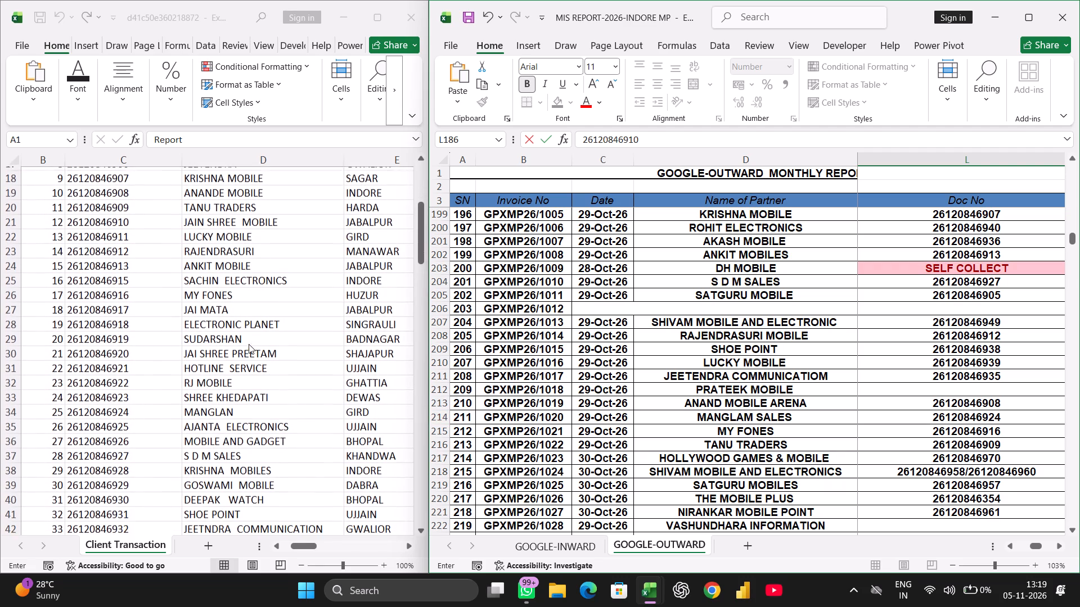
{"action": "scroll", "coordinate": [249, 344], "scroll_direction": "down", "scroll_amount": 2}
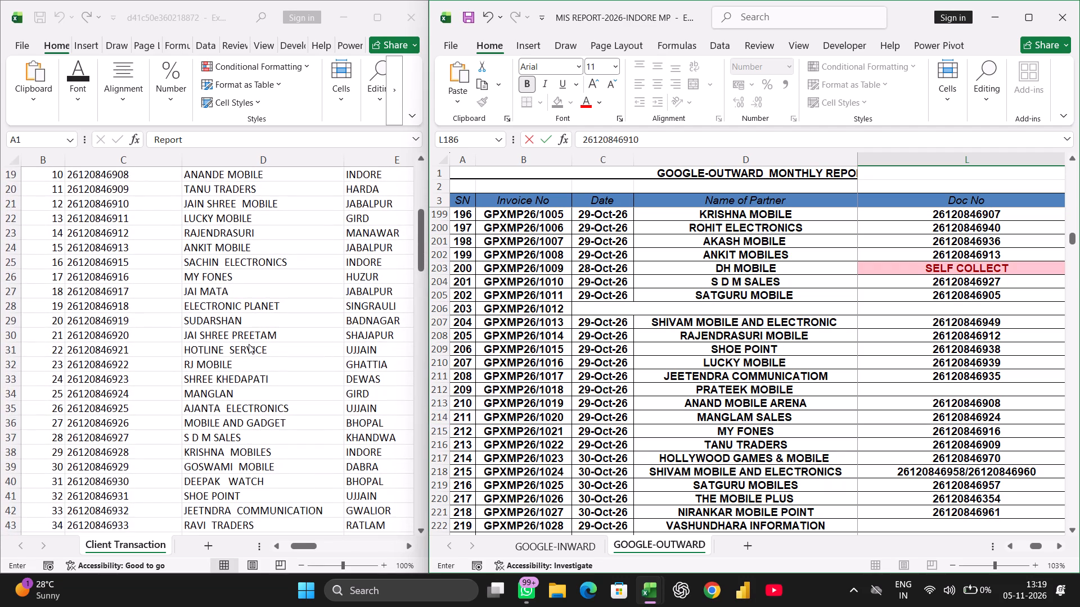
{"action": "scroll", "coordinate": [249, 344], "scroll_direction": "down", "scroll_amount": 2}
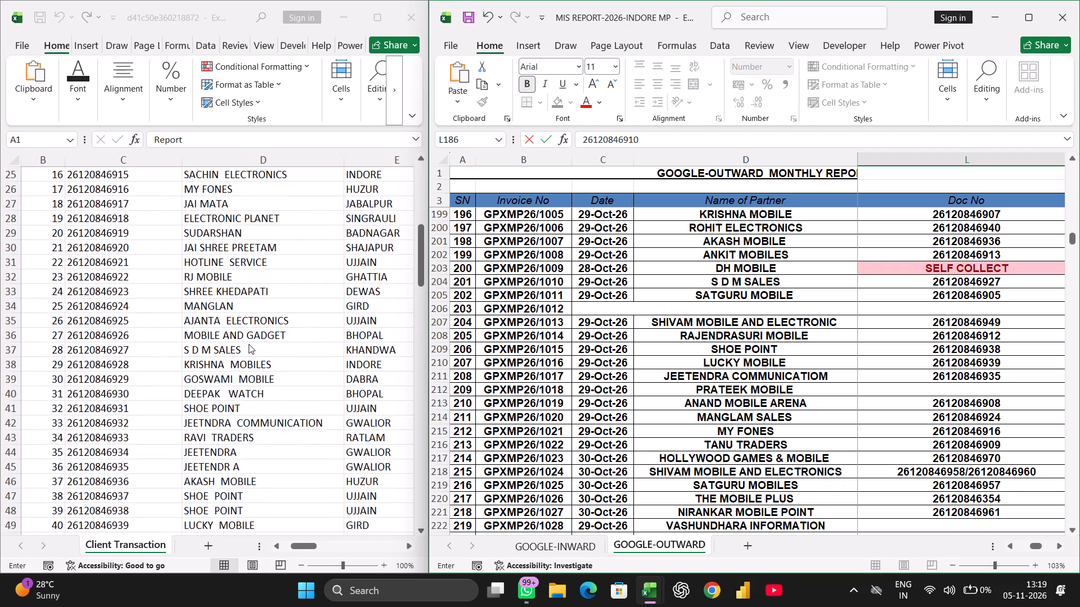
{"action": "scroll", "coordinate": [249, 344], "scroll_direction": "down", "scroll_amount": 2}
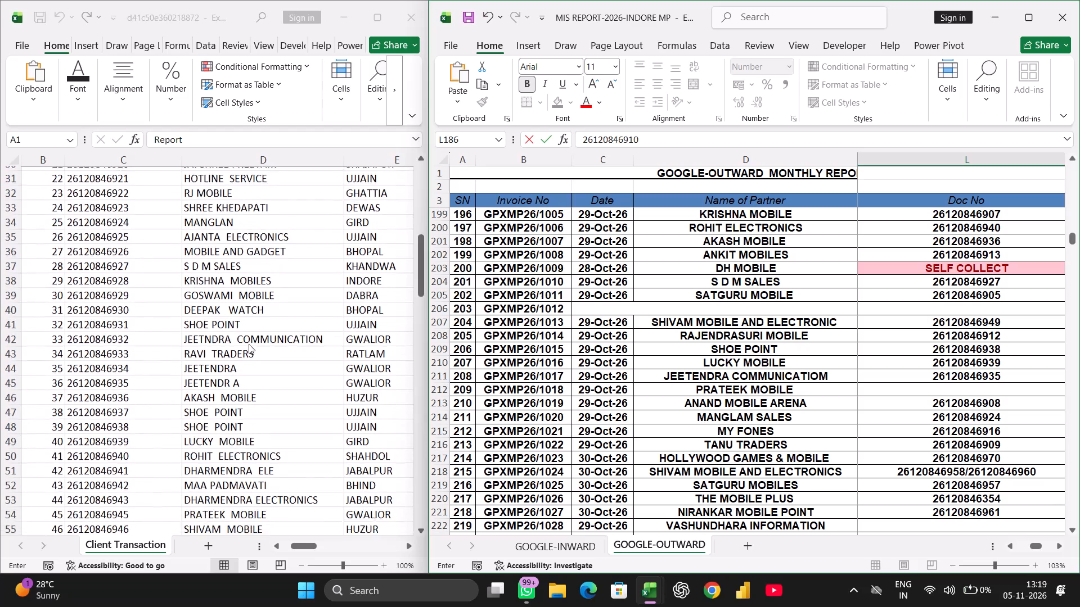
{"action": "scroll", "coordinate": [249, 344], "scroll_direction": "down", "scroll_amount": 2}
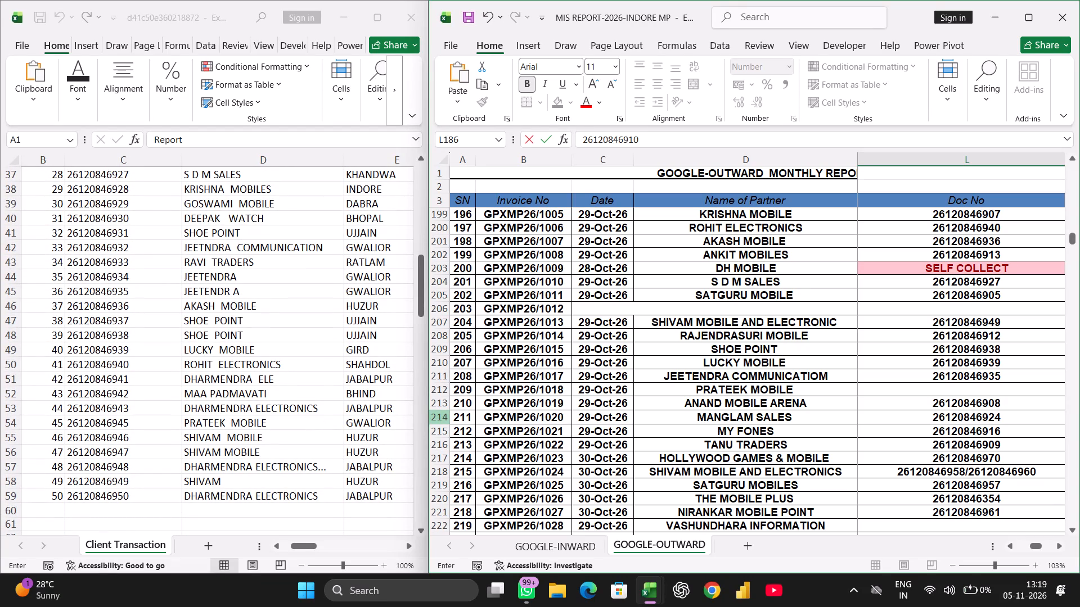
Review the pieces, gross amount, e-way bill, courier and delivery columns for invoices GPXMP26/1005 to GPXMP26/1028, ending back at Doc No.
{"action": "scroll", "coordinate": [692, 389], "scroll_direction": "right", "scroll_amount": 1}
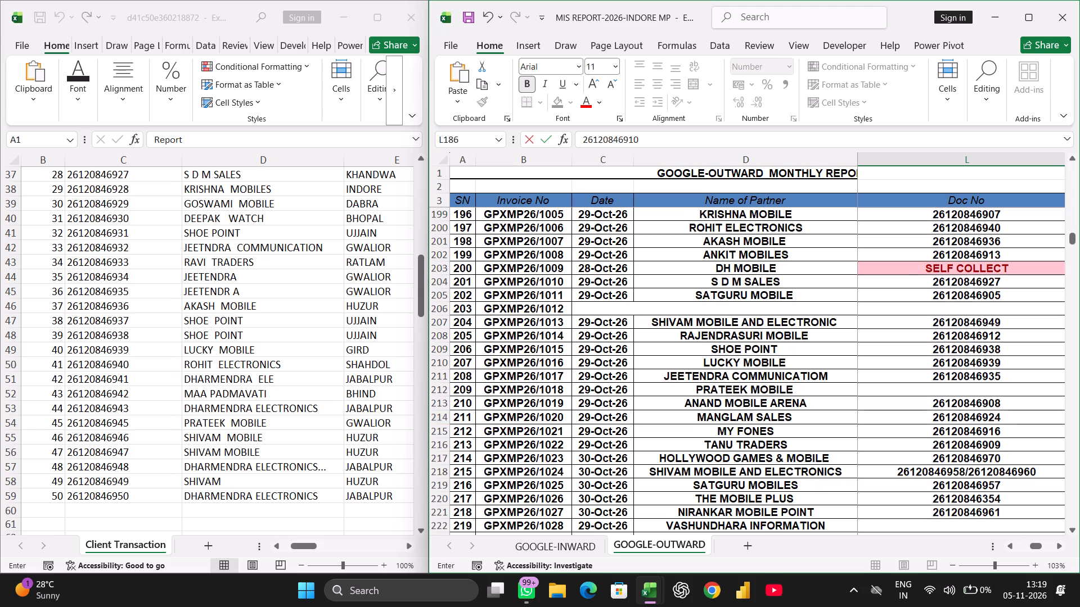
{"action": "scroll", "coordinate": [692, 389], "scroll_direction": "right", "scroll_amount": 2}
{"action": "scroll", "coordinate": [928, 379], "scroll_direction": "right", "scroll_amount": 1}
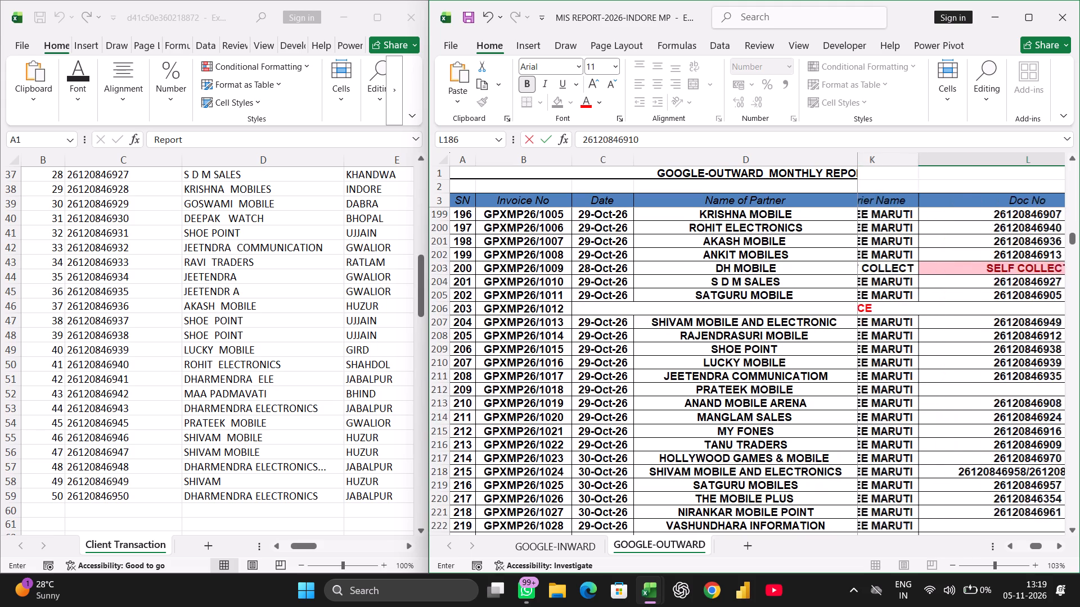
{"action": "scroll", "coordinate": [928, 379], "scroll_direction": "right", "scroll_amount": 3}
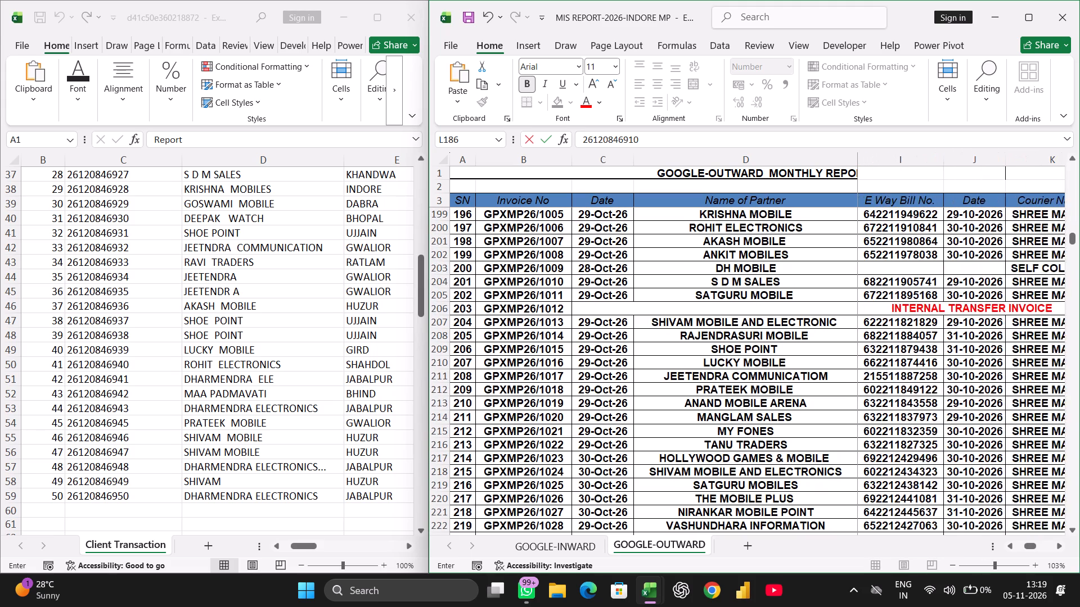
{"action": "scroll", "coordinate": [928, 379], "scroll_direction": "right", "scroll_amount": 2}
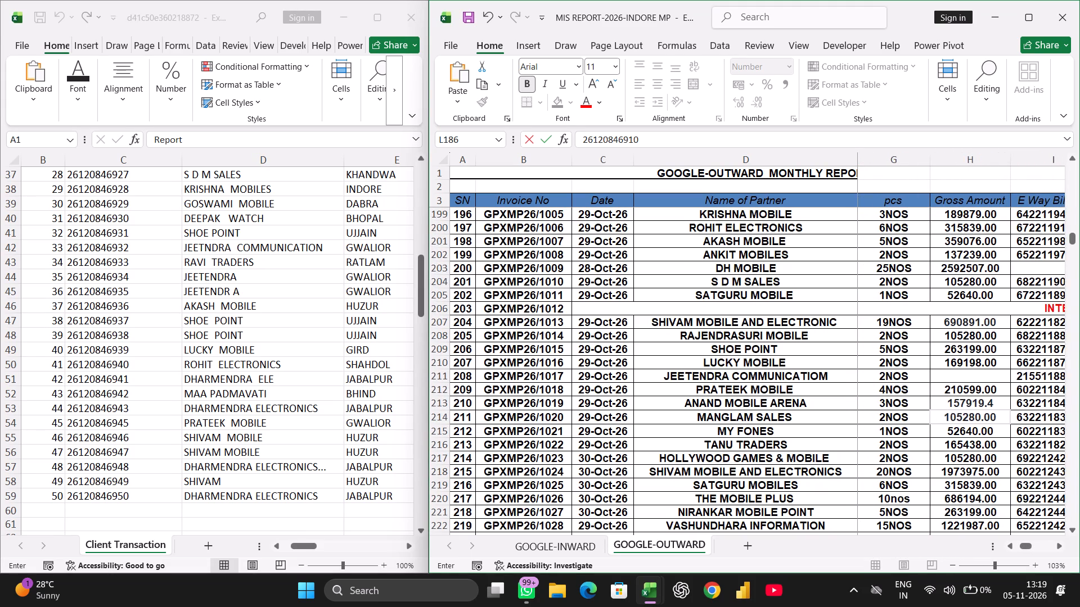
{"action": "scroll", "coordinate": [928, 379], "scroll_direction": "right", "scroll_amount": 2}
{"action": "scroll", "coordinate": [928, 379], "scroll_direction": "left", "scroll_amount": 5}
{"action": "scroll", "coordinate": [928, 379], "scroll_direction": "right", "scroll_amount": 2}
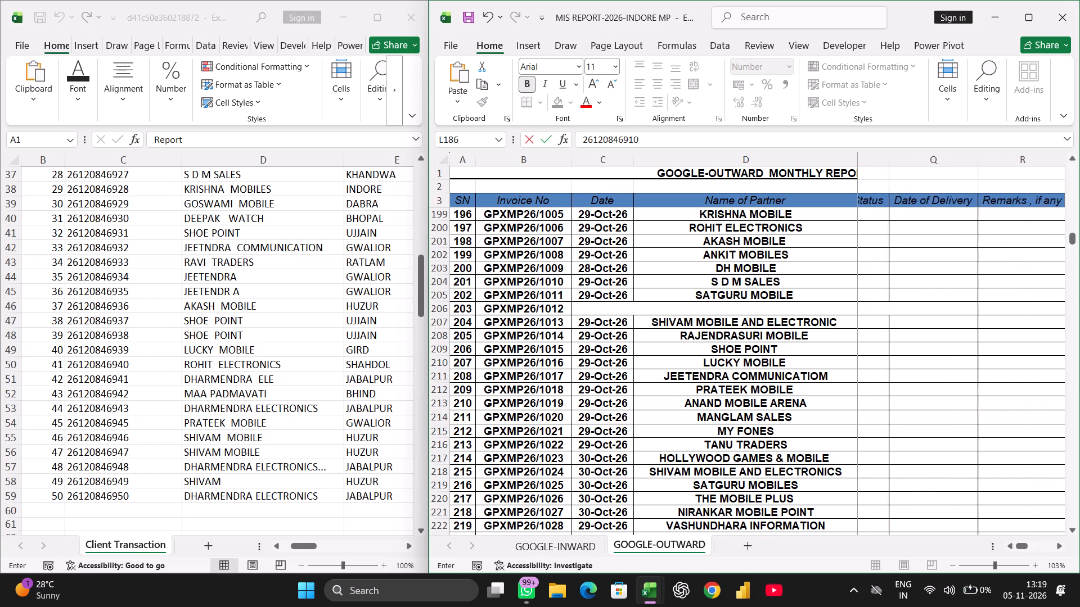
{"action": "scroll", "coordinate": [928, 379], "scroll_direction": "right", "scroll_amount": 1}
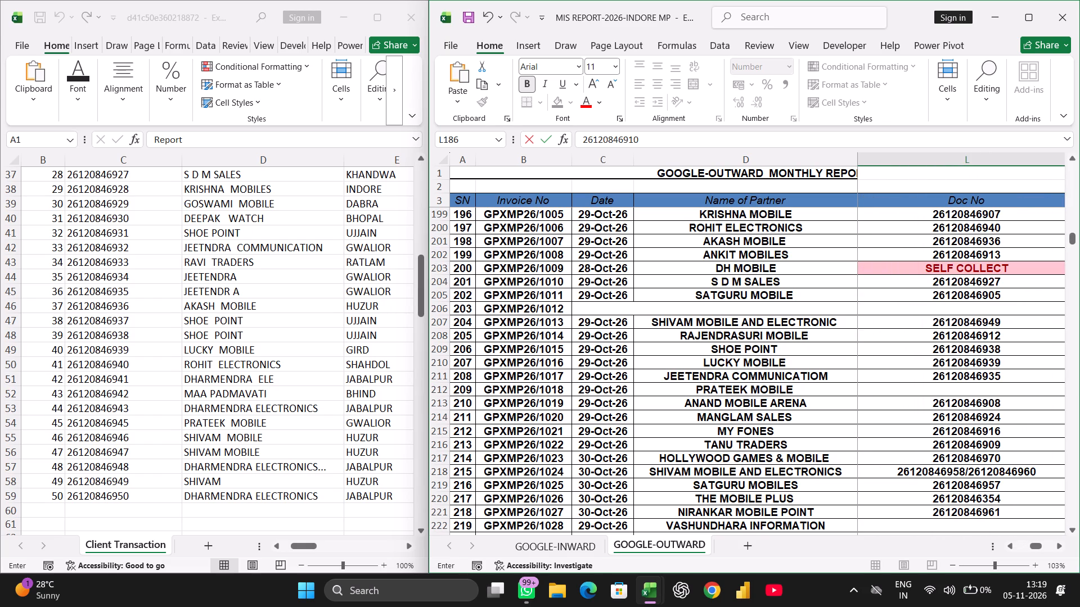
{"action": "double_click", "coordinate": [919, 390]}
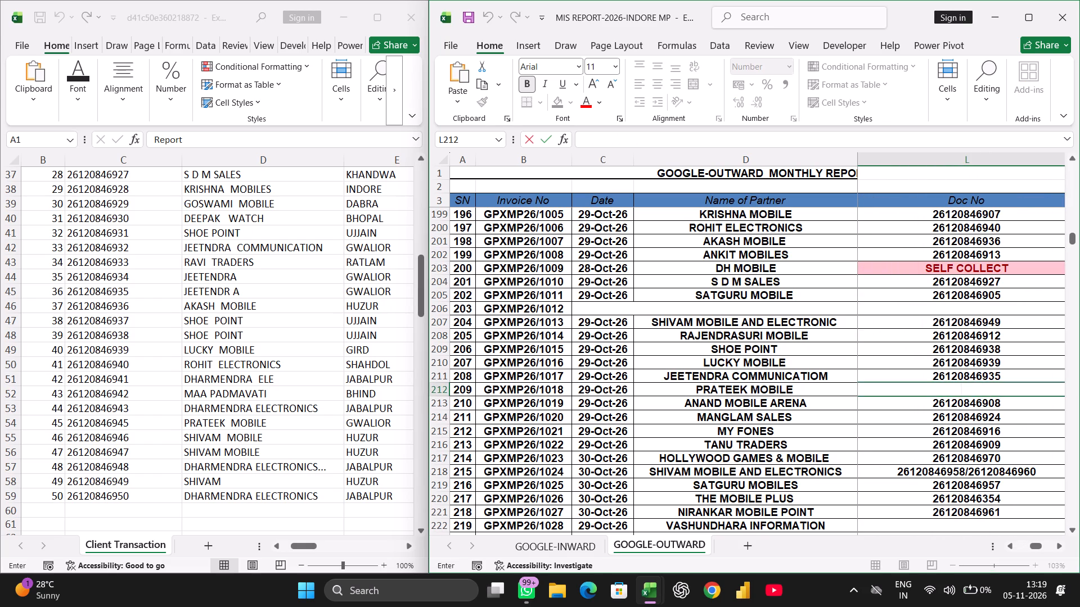
{"action": "key", "text": "ctrl+v"}
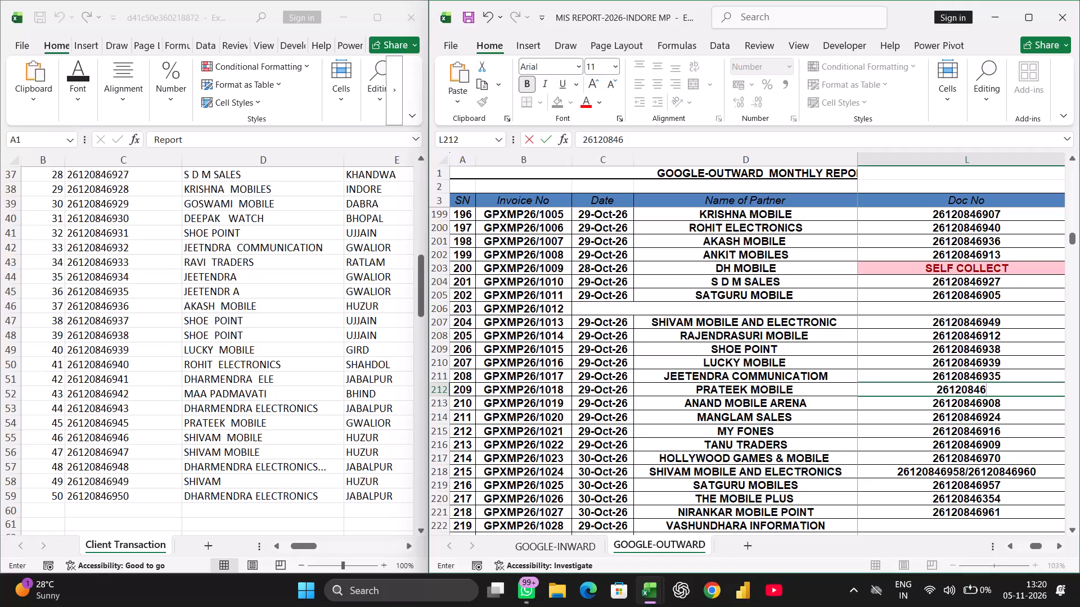
{"action": "type", "text": "945"}
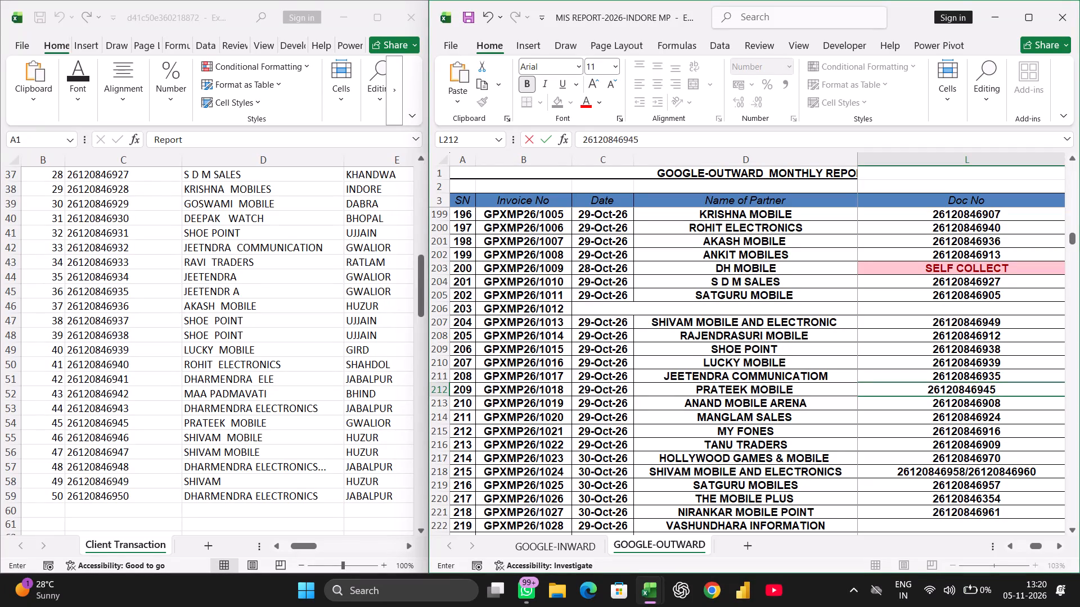
{"action": "scroll", "coordinate": [1006, 430], "scroll_direction": "down", "scroll_amount": 2}
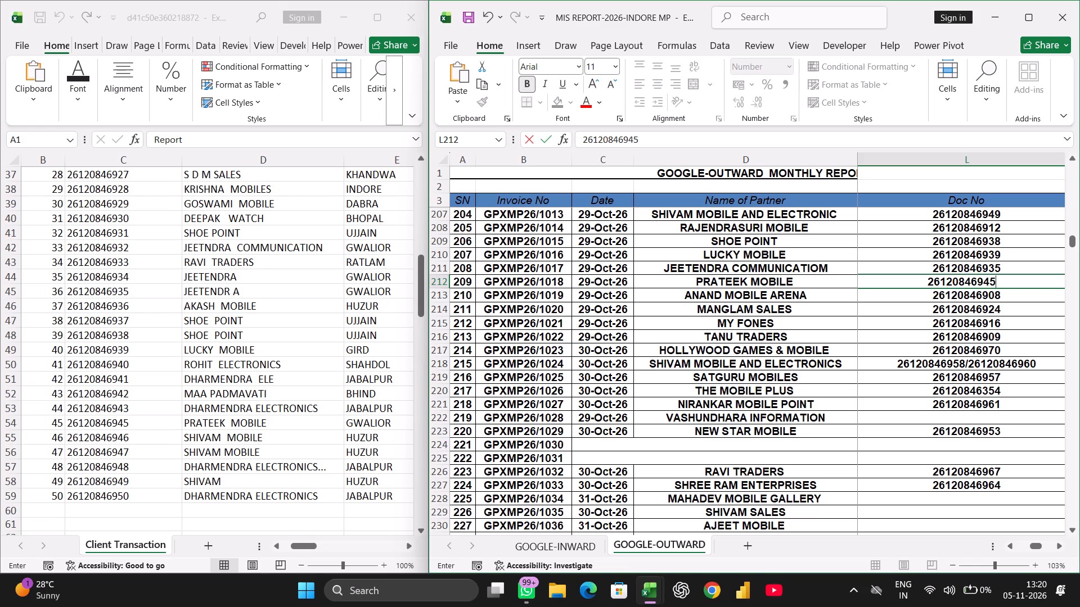
{"action": "scroll", "coordinate": [327, 468], "scroll_direction": "down", "scroll_amount": 1}
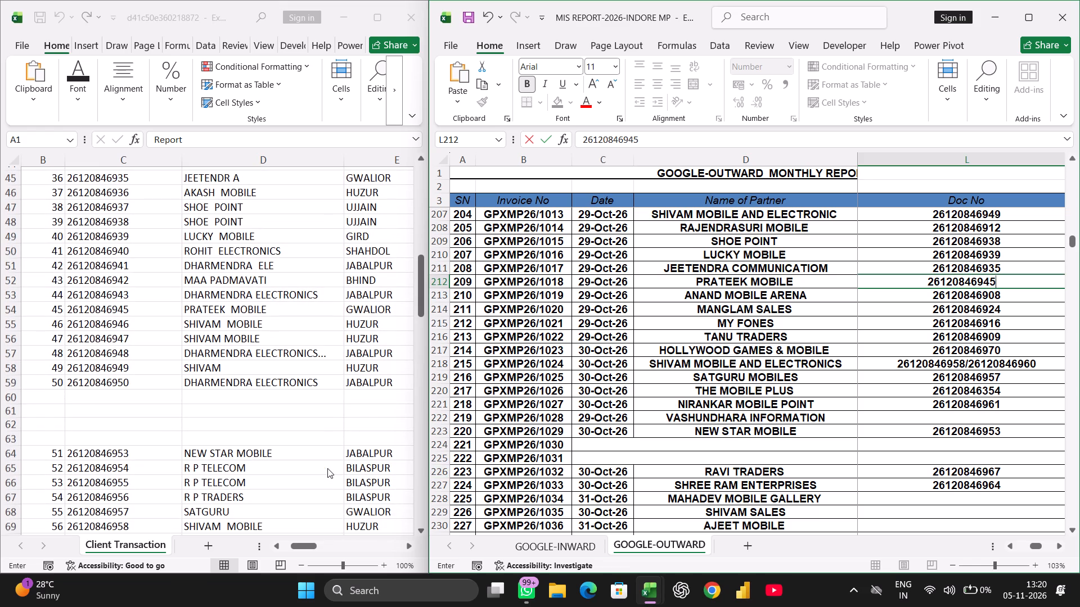
{"action": "scroll", "coordinate": [327, 468], "scroll_direction": "down", "scroll_amount": 1}
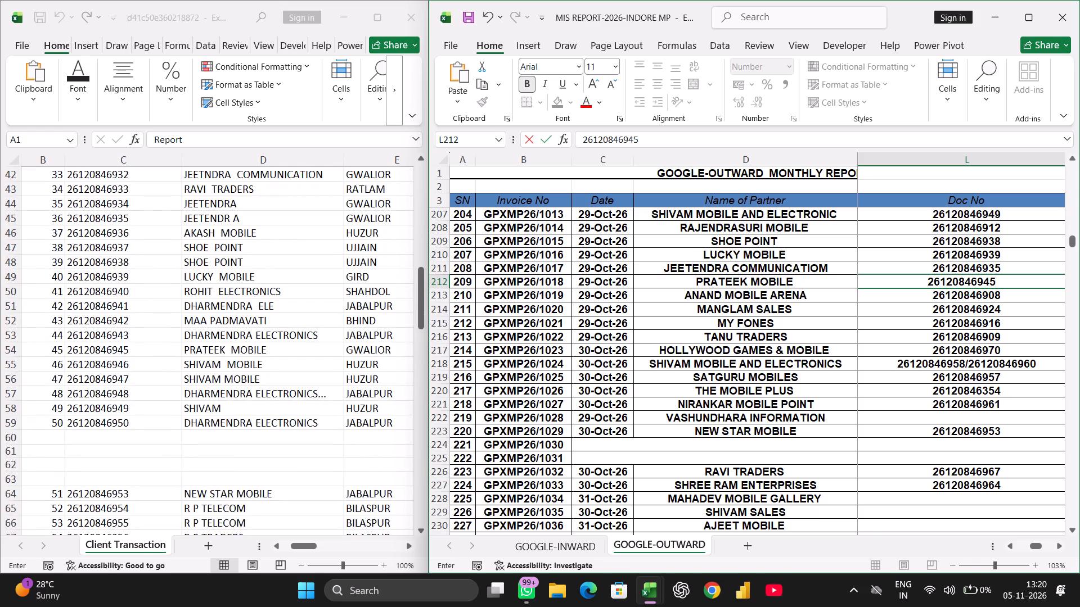
{"action": "scroll", "coordinate": [807, 422], "scroll_direction": "down", "scroll_amount": 1}
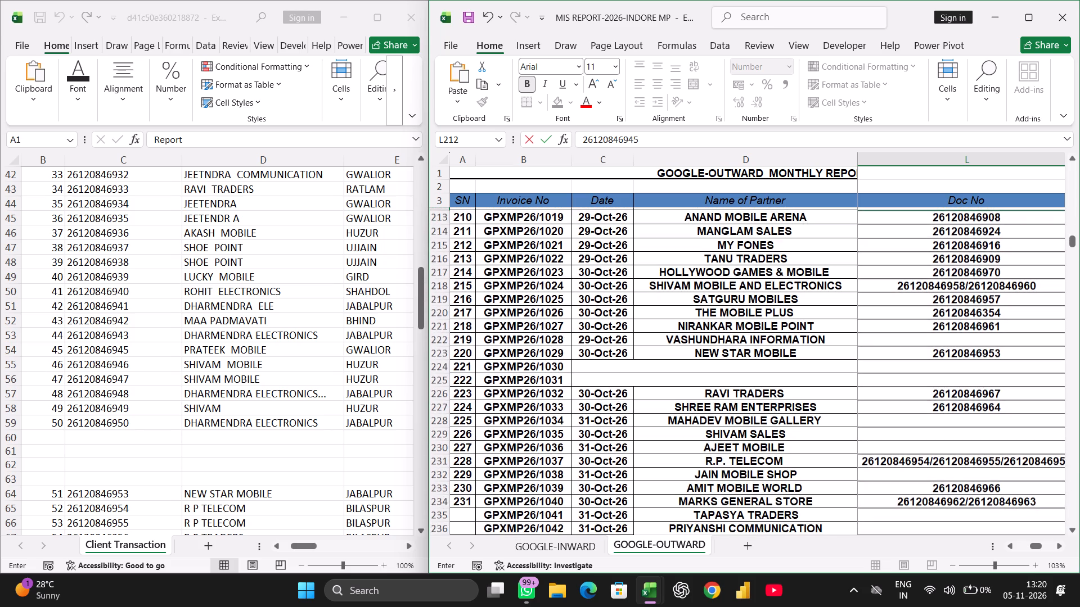
{"action": "scroll", "coordinate": [807, 422], "scroll_direction": "down", "scroll_amount": 1}
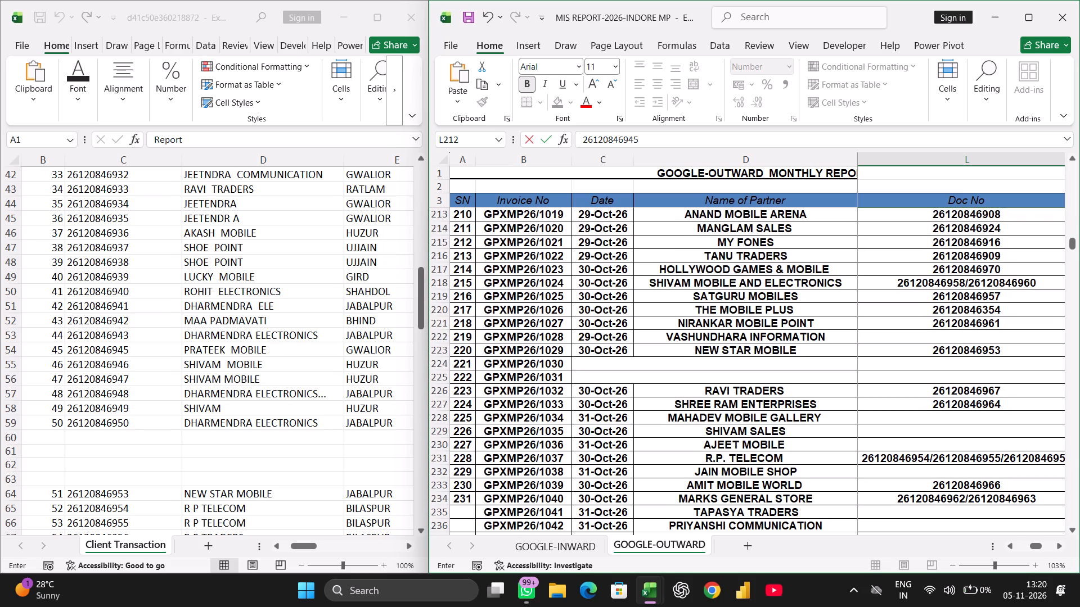
{"action": "scroll", "coordinate": [807, 422], "scroll_direction": "down", "scroll_amount": 1}
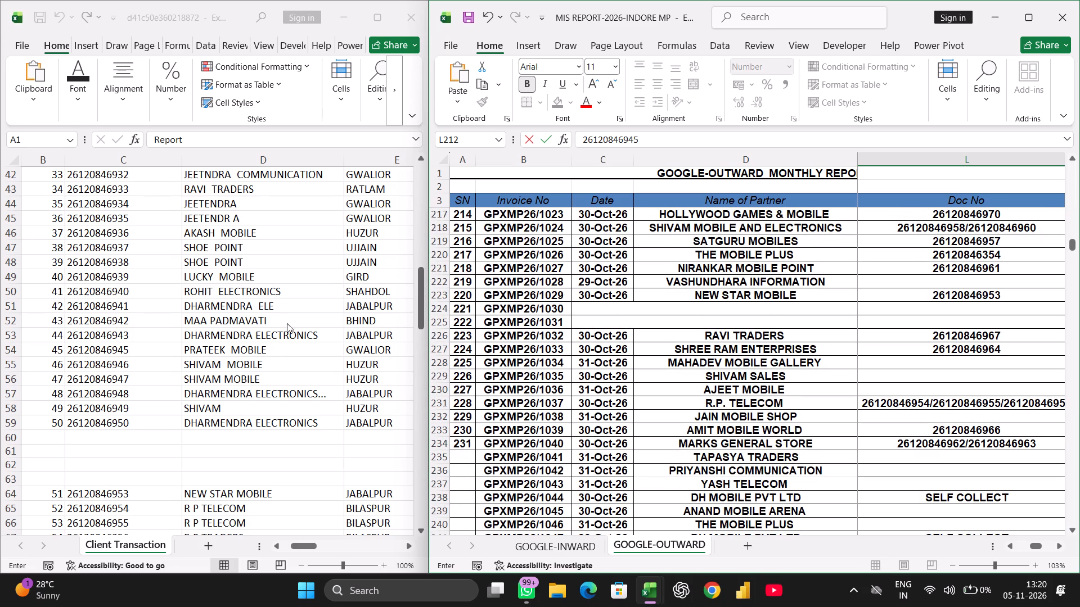
{"action": "scroll", "coordinate": [270, 323], "scroll_direction": "down", "scroll_amount": 3}
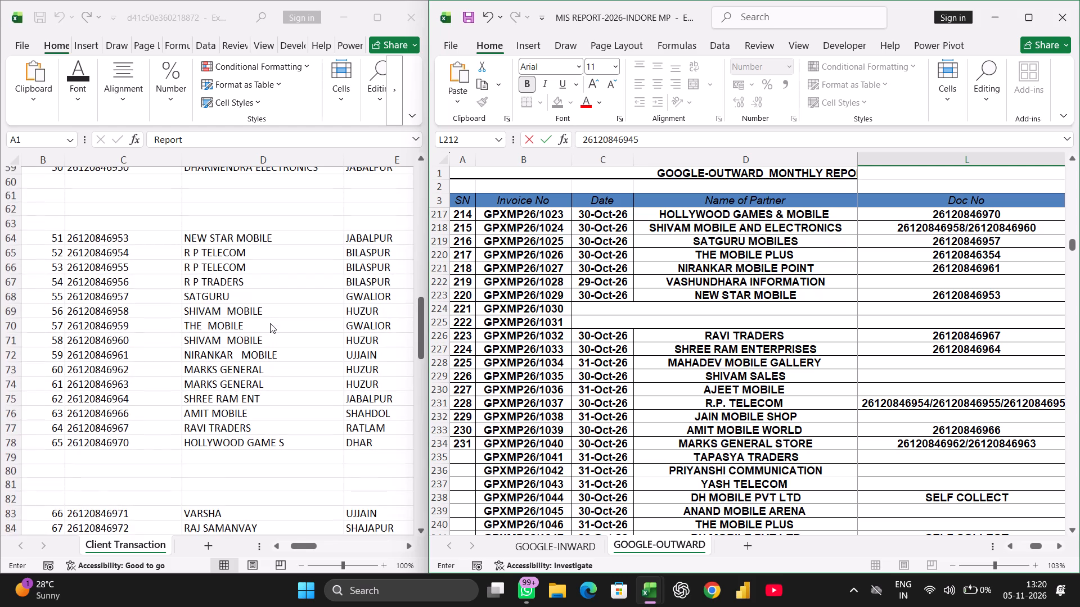
{"action": "scroll", "coordinate": [270, 323], "scroll_direction": "down", "scroll_amount": 1}
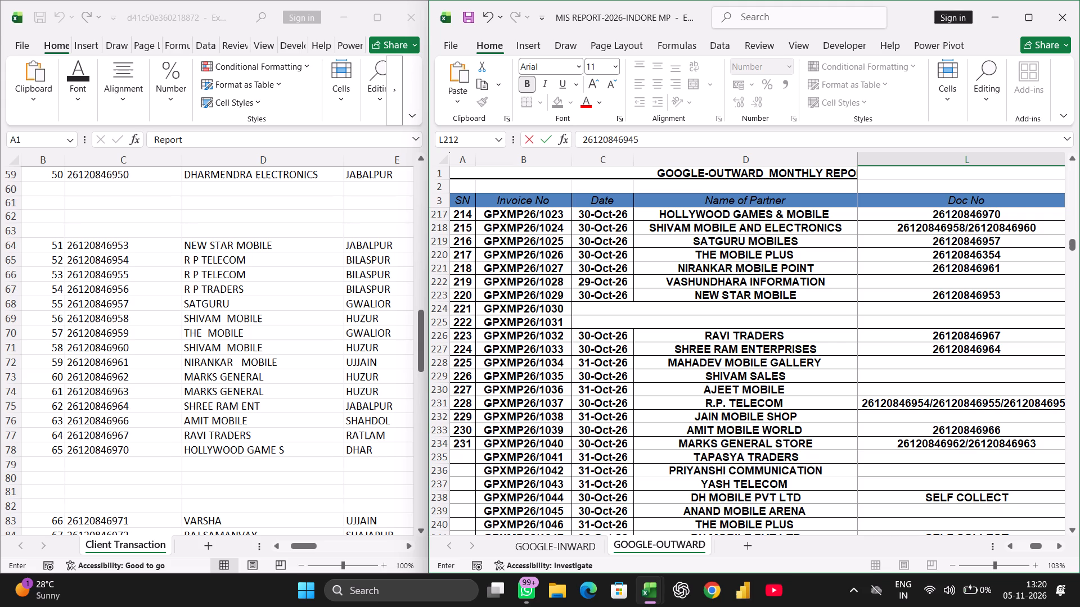
Open the empty Doc No cell of Anand Mobile Arena's invoice GPXMP26/1045 and check the invoices around it.
{"action": "double_click", "coordinate": [902, 514]}
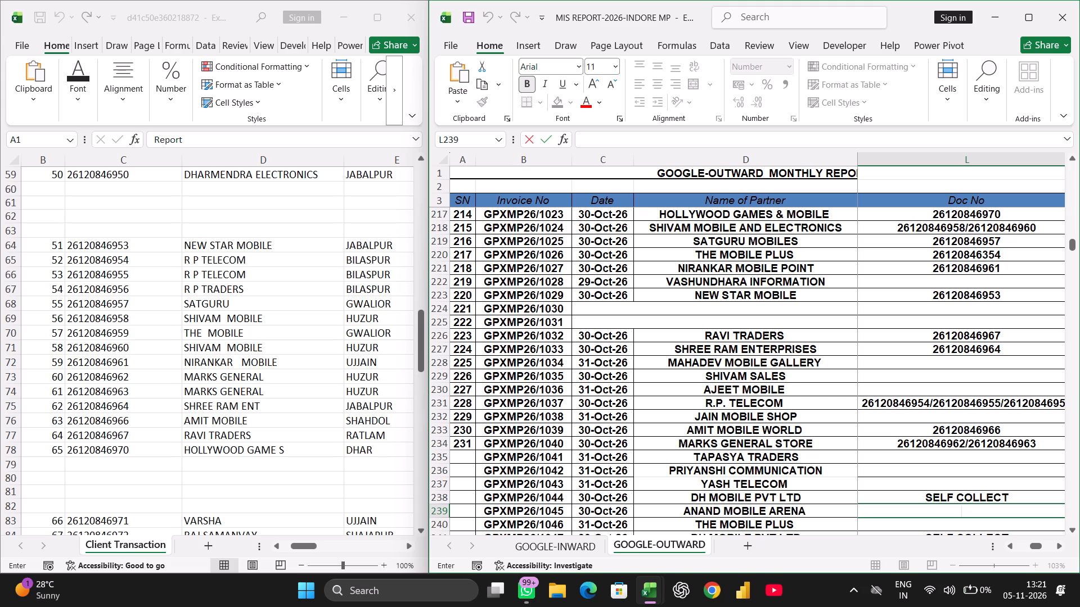
{"action": "scroll", "coordinate": [902, 514], "scroll_direction": "down", "scroll_amount": 1}
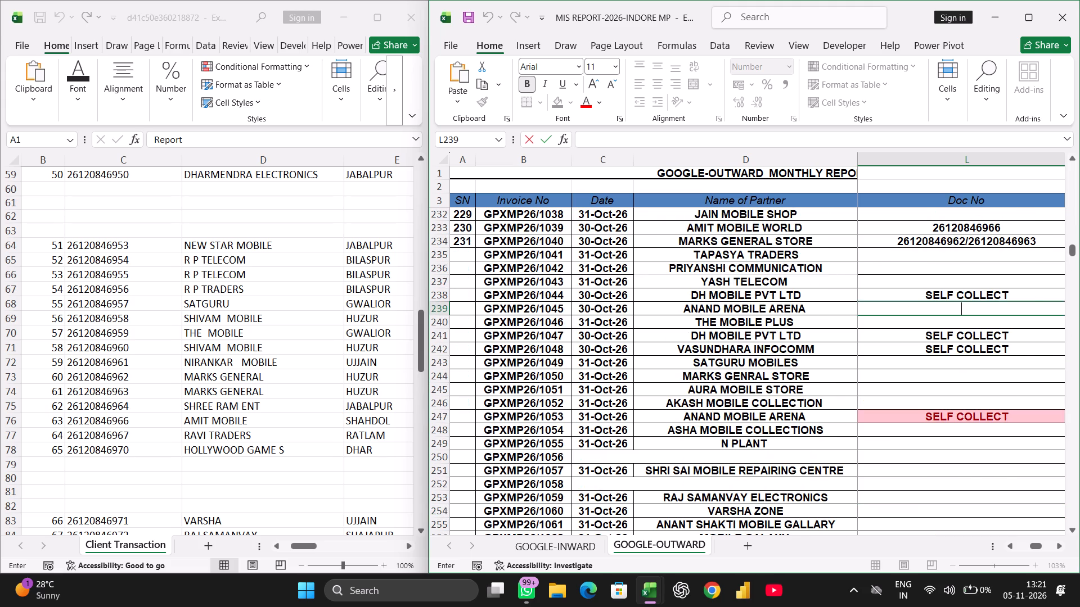
{"action": "scroll", "coordinate": [902, 514], "scroll_direction": "down", "scroll_amount": 1}
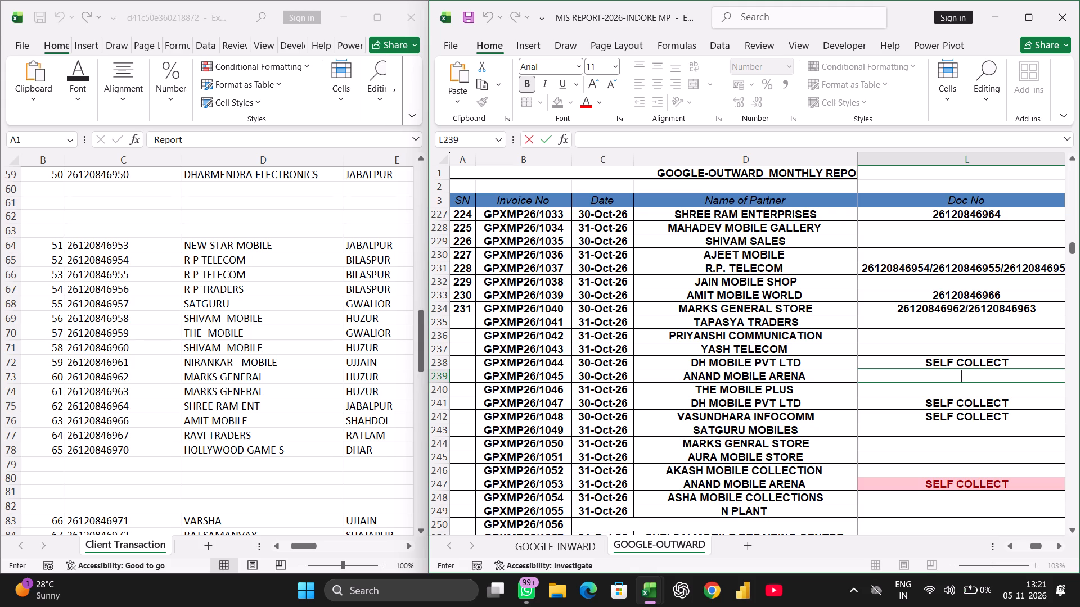
{"action": "scroll", "coordinate": [827, 405], "scroll_direction": "up", "scroll_amount": 1}
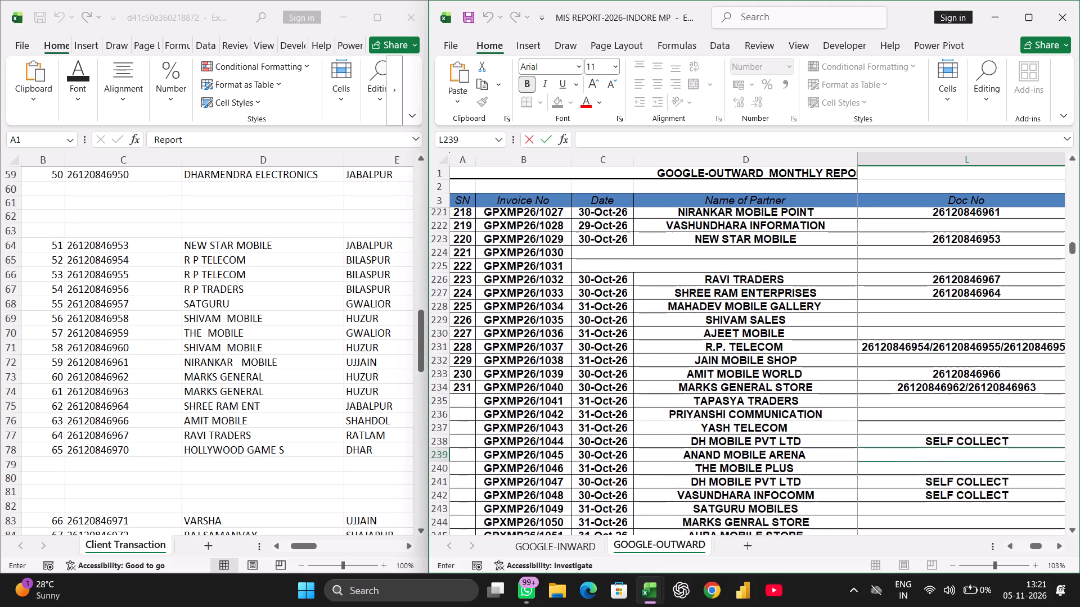
{"action": "scroll", "coordinate": [827, 405], "scroll_direction": "up", "scroll_amount": 1}
{"action": "scroll", "coordinate": [301, 280], "scroll_direction": "down", "scroll_amount": 1}
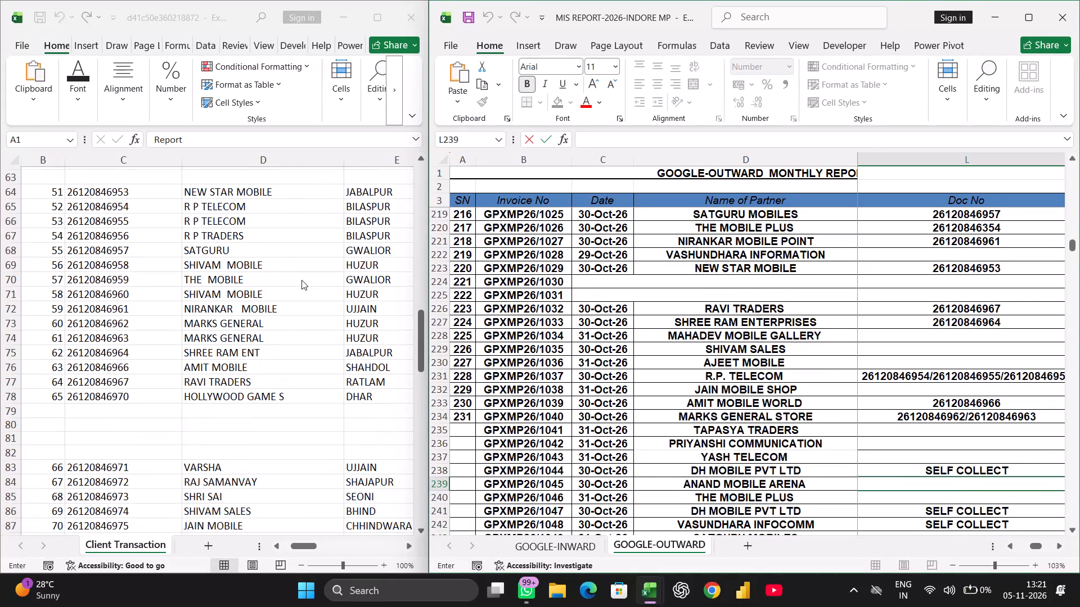
{"action": "scroll", "coordinate": [301, 280], "scroll_direction": "down", "scroll_amount": 2}
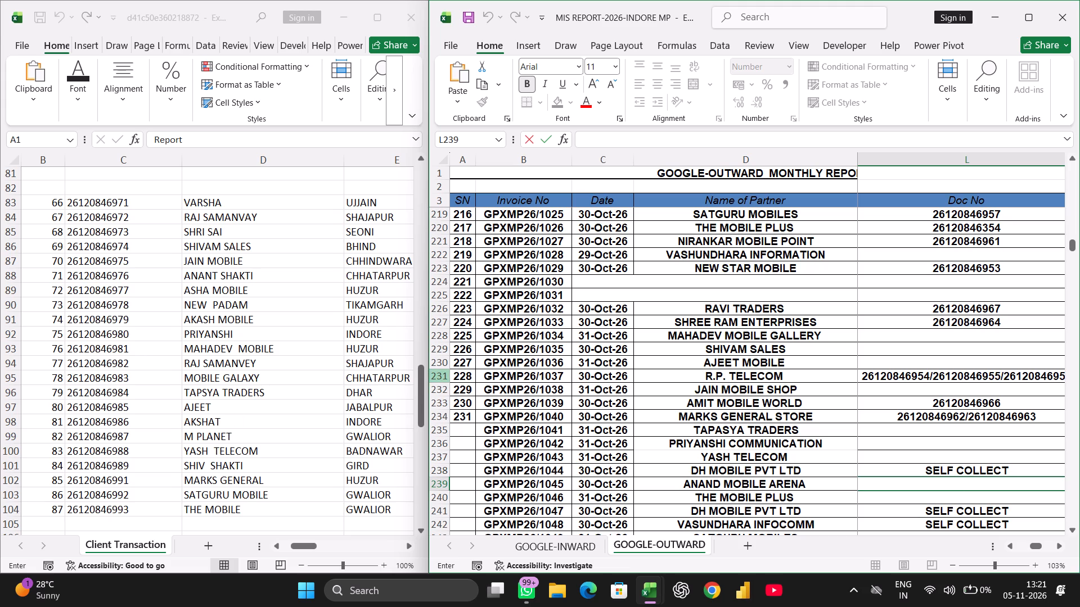
{"action": "double_click", "coordinate": [913, 335]}
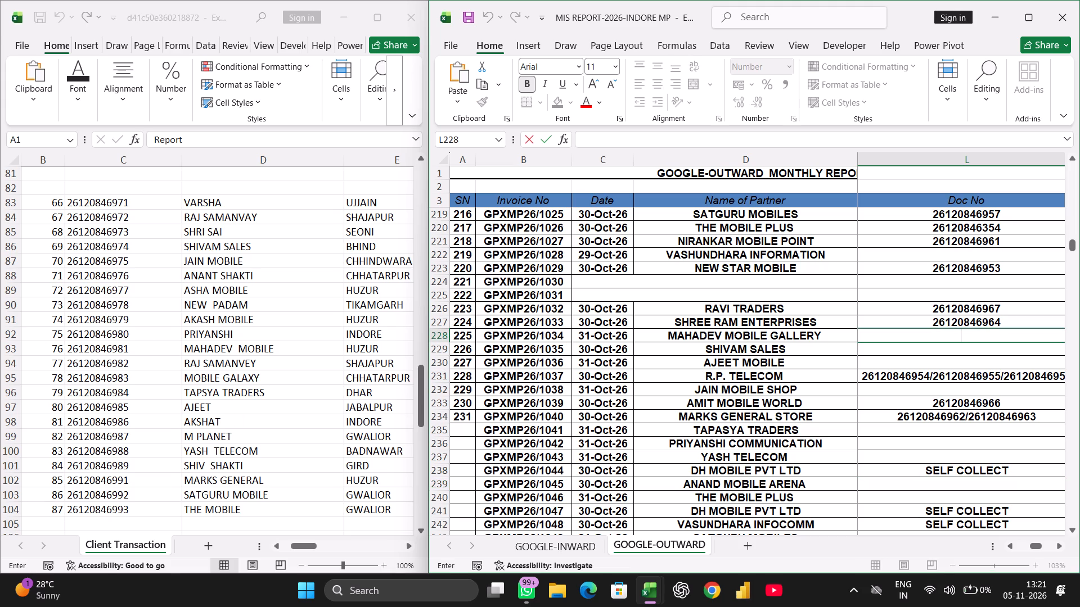
{"action": "key", "text": "ctrl+v"}
{"action": "type", "text": "981"}
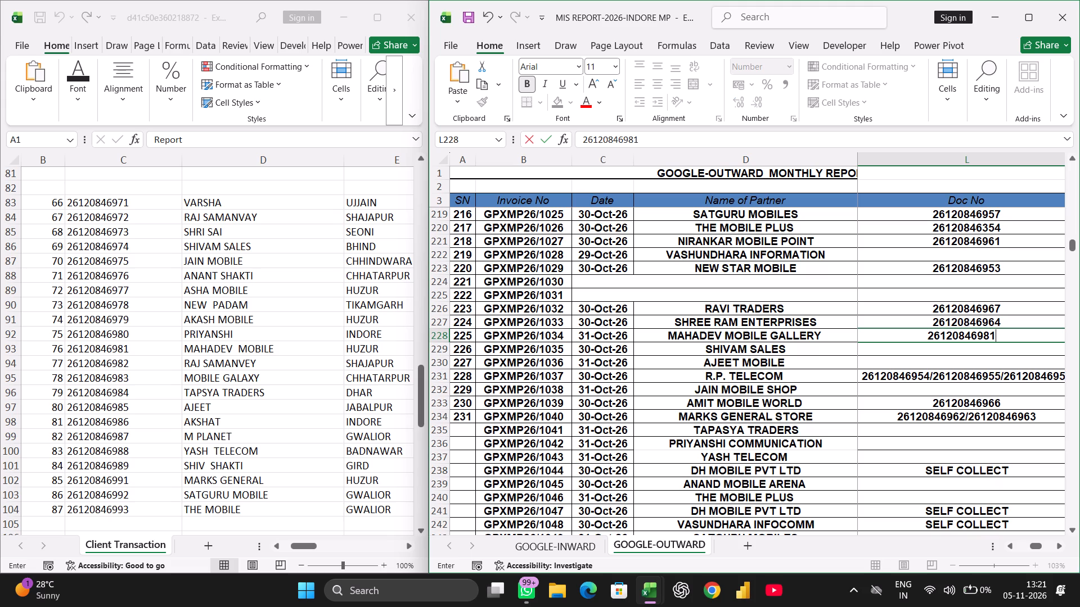
{"action": "double_click", "coordinate": [948, 350]}
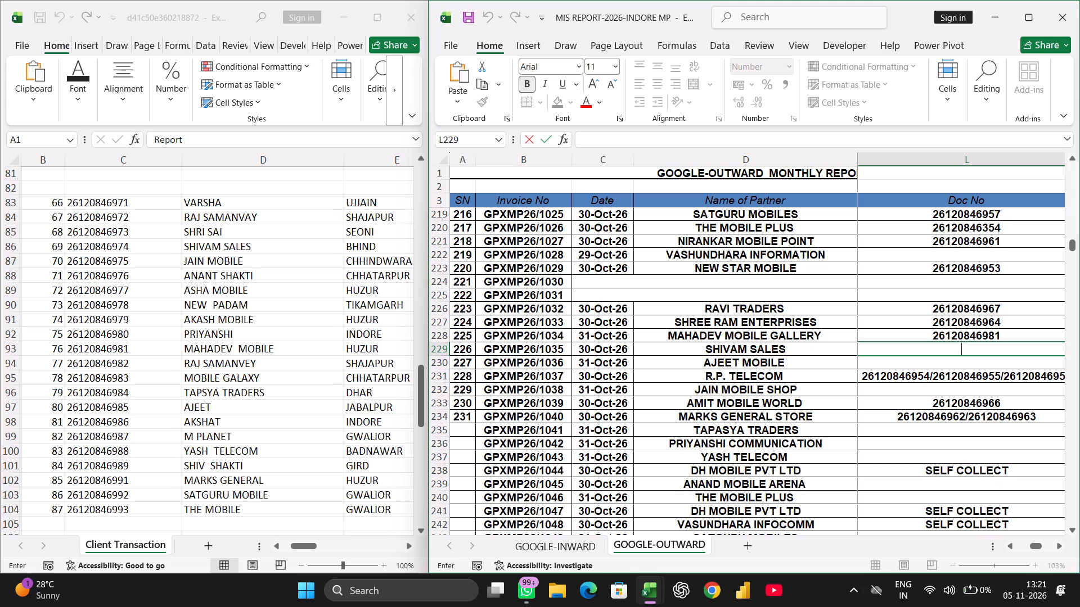
{"action": "scroll", "coordinate": [887, 386], "scroll_direction": "right", "scroll_amount": 5}
{"action": "scroll", "coordinate": [887, 386], "scroll_direction": "left", "scroll_amount": 1}
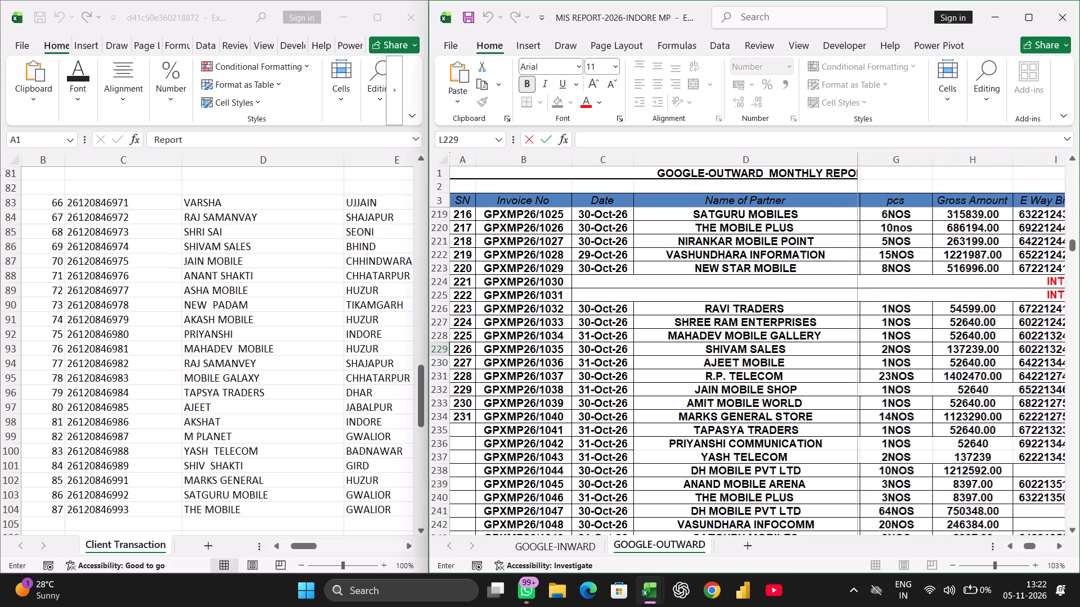
{"action": "scroll", "coordinate": [887, 386], "scroll_direction": "left", "scroll_amount": 1}
{"action": "scroll", "coordinate": [887, 386], "scroll_direction": "right", "scroll_amount": 2}
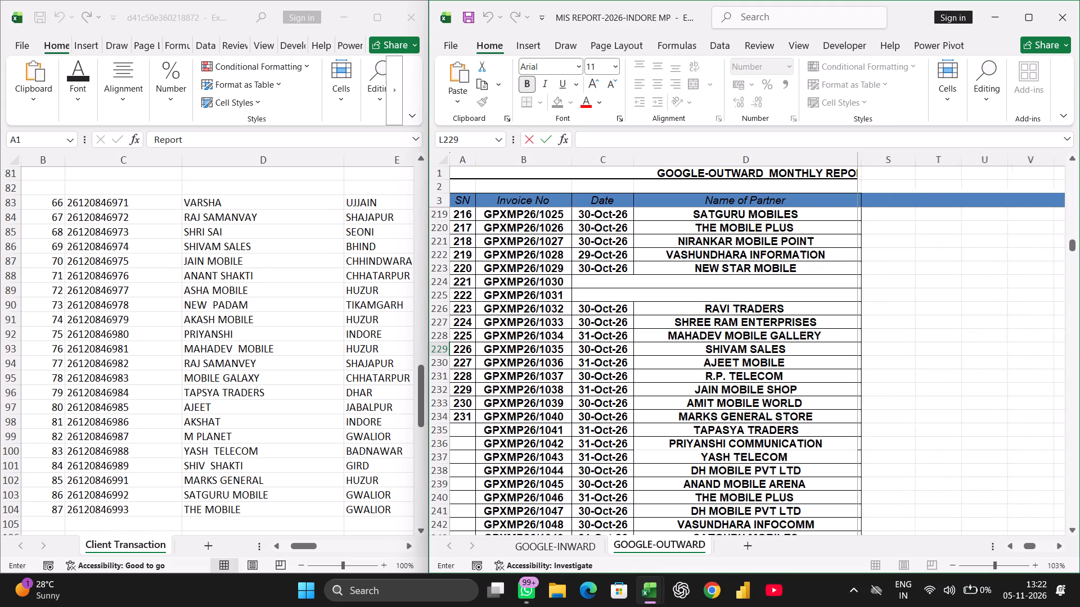
{"action": "scroll", "coordinate": [887, 386], "scroll_direction": "right", "scroll_amount": 2}
{"action": "scroll", "coordinate": [887, 386], "scroll_direction": "left", "scroll_amount": 2}
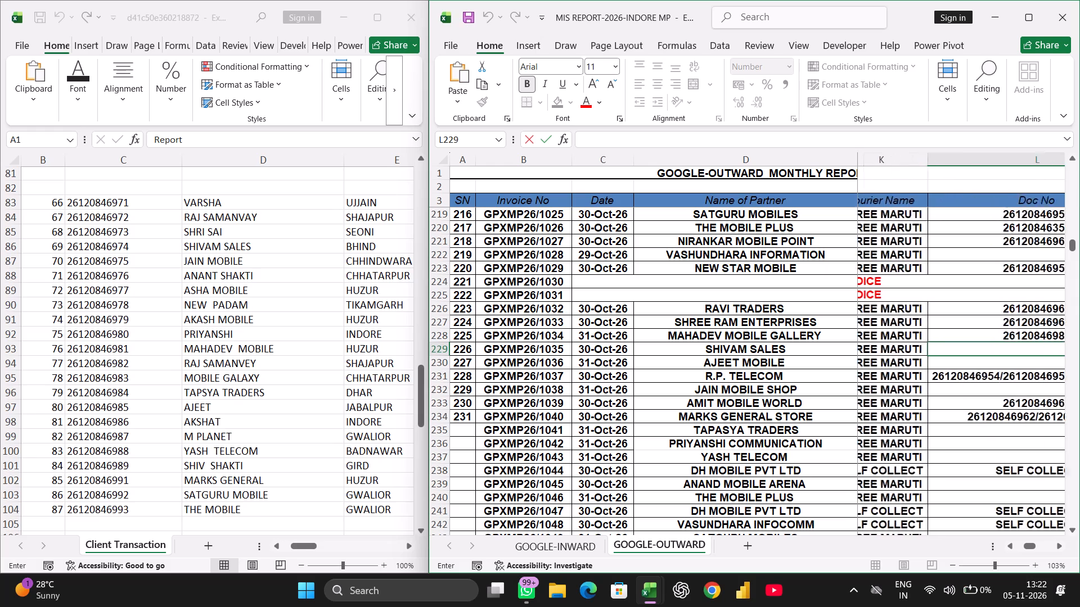
{"action": "scroll", "coordinate": [887, 386], "scroll_direction": "left", "scroll_amount": 1}
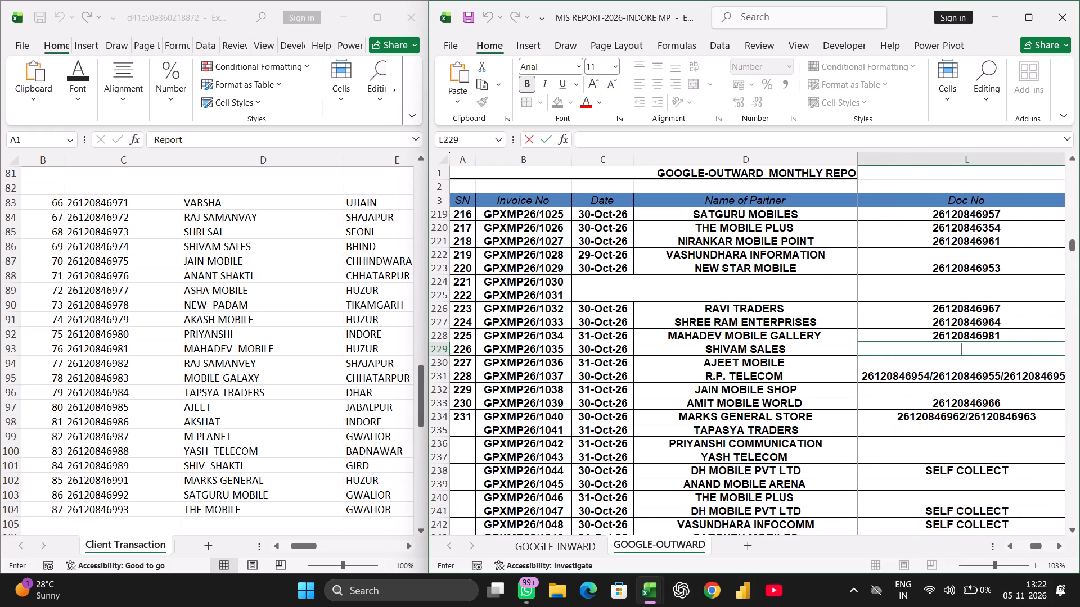
{"action": "key", "text": "ctrl+v"}
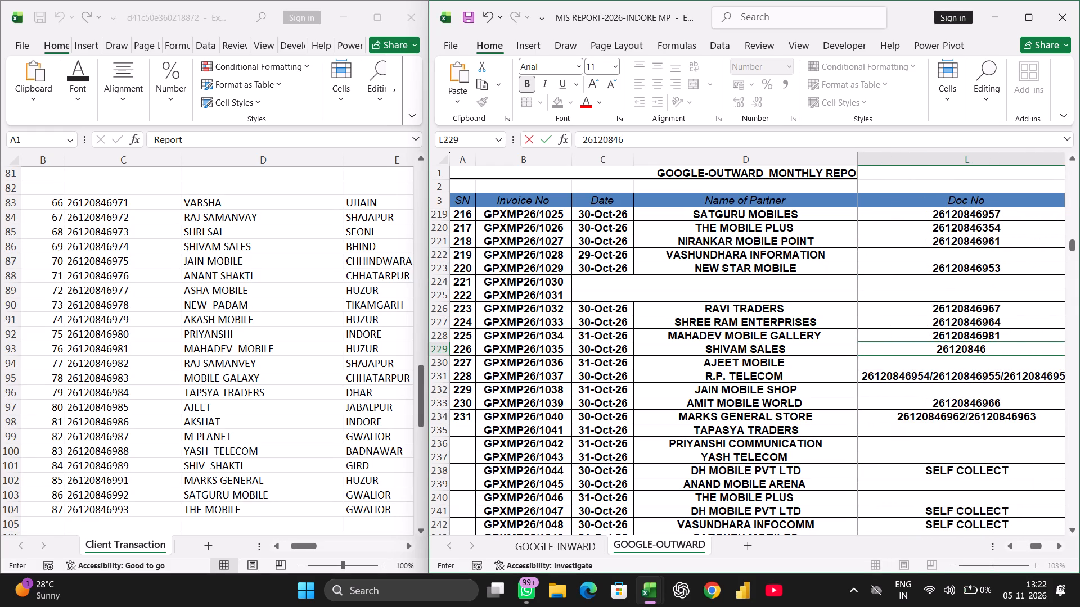
{"action": "type", "text": "974"}
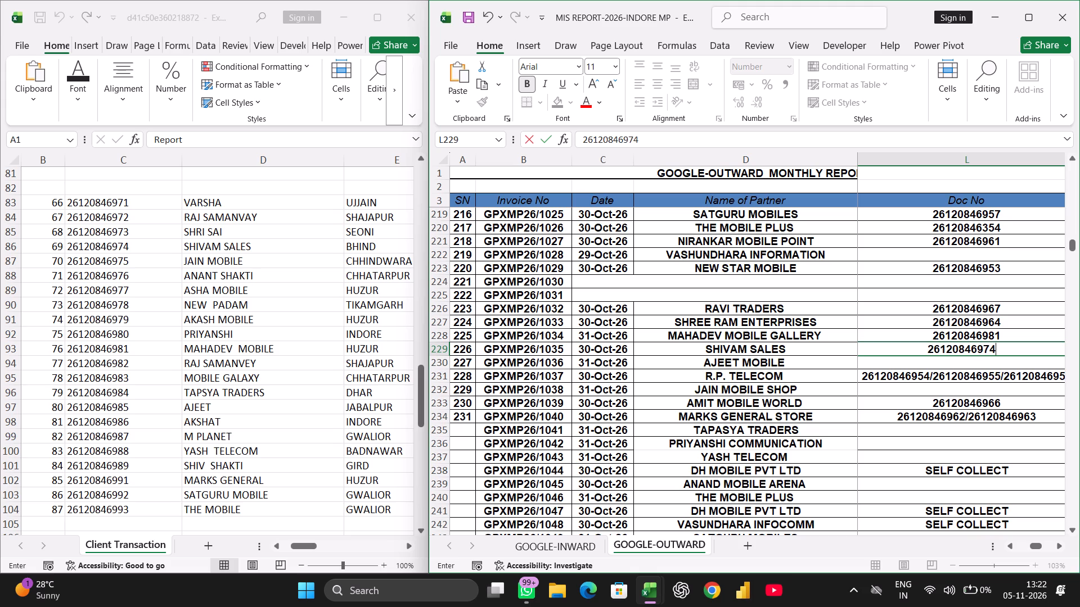
{"action": "double_click", "coordinate": [912, 369]}
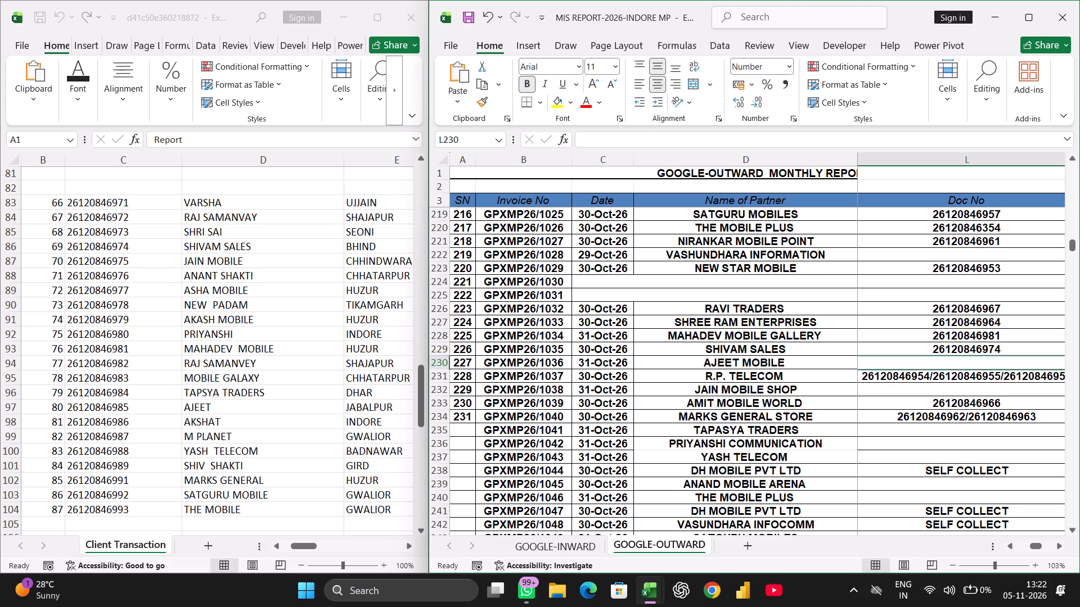
{"action": "double_click", "coordinate": [961, 360]}
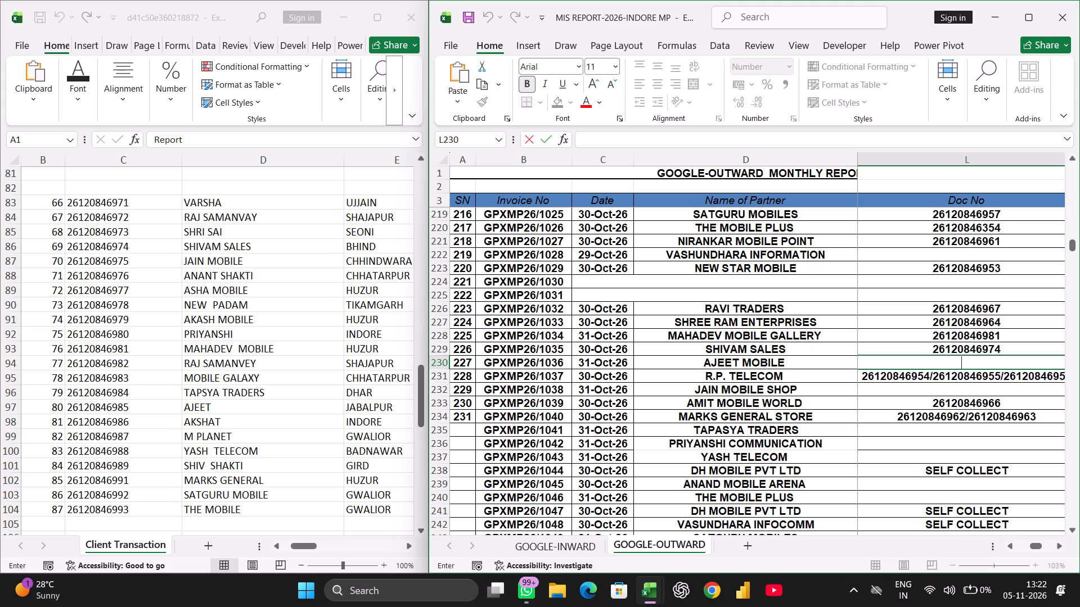
{"action": "key", "text": "ctrl+v"}
{"action": "type", "text": "985"}
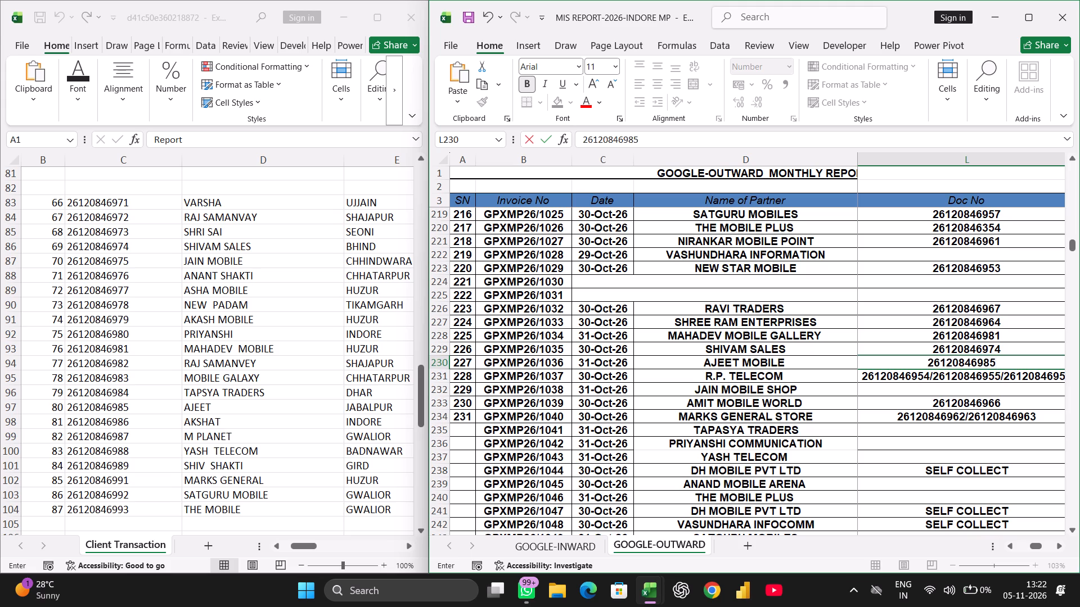
{"action": "double_click", "coordinate": [979, 389]}
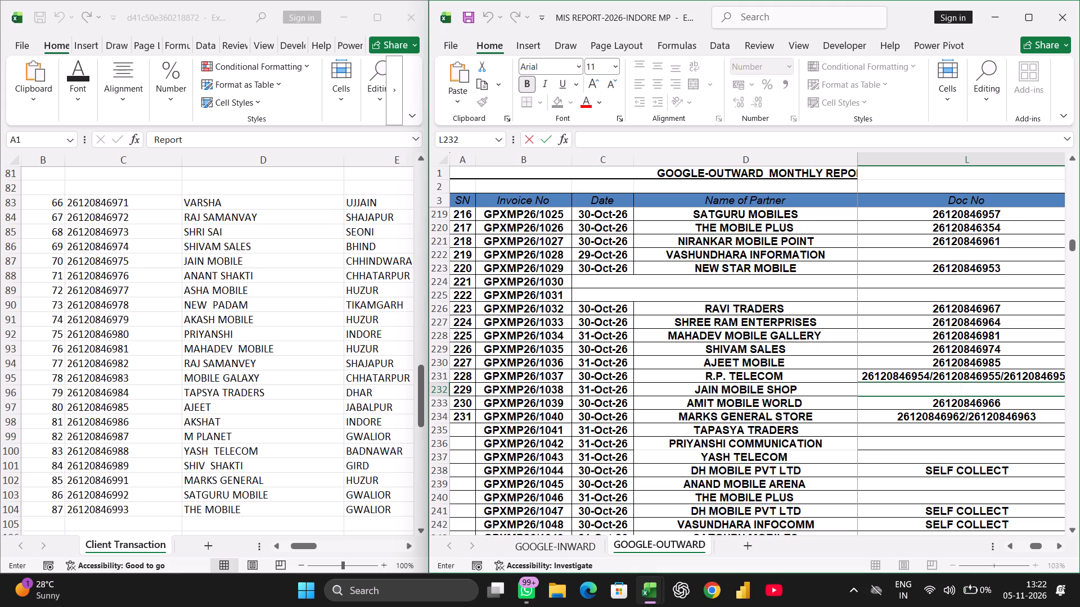
{"action": "key", "text": "ctrl+v"}
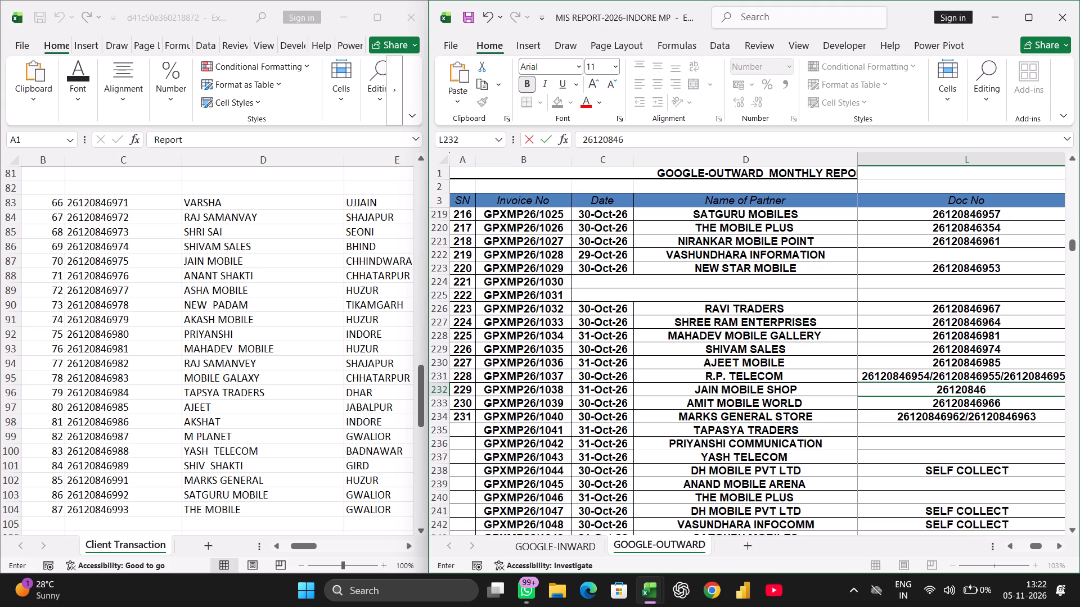
{"action": "type", "text": "975"}
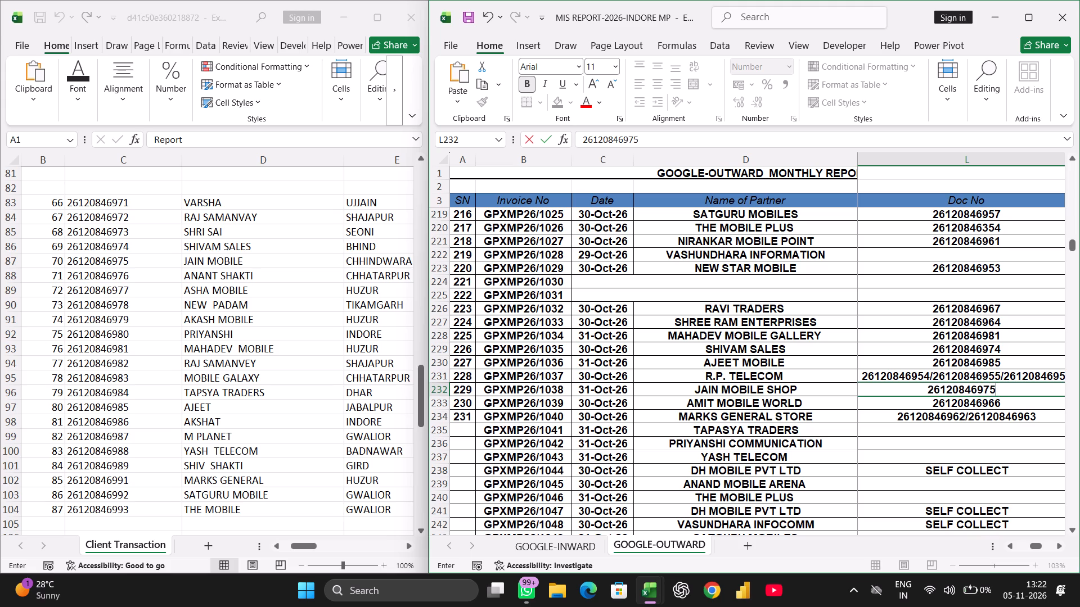
{"action": "double_click", "coordinate": [955, 431]}
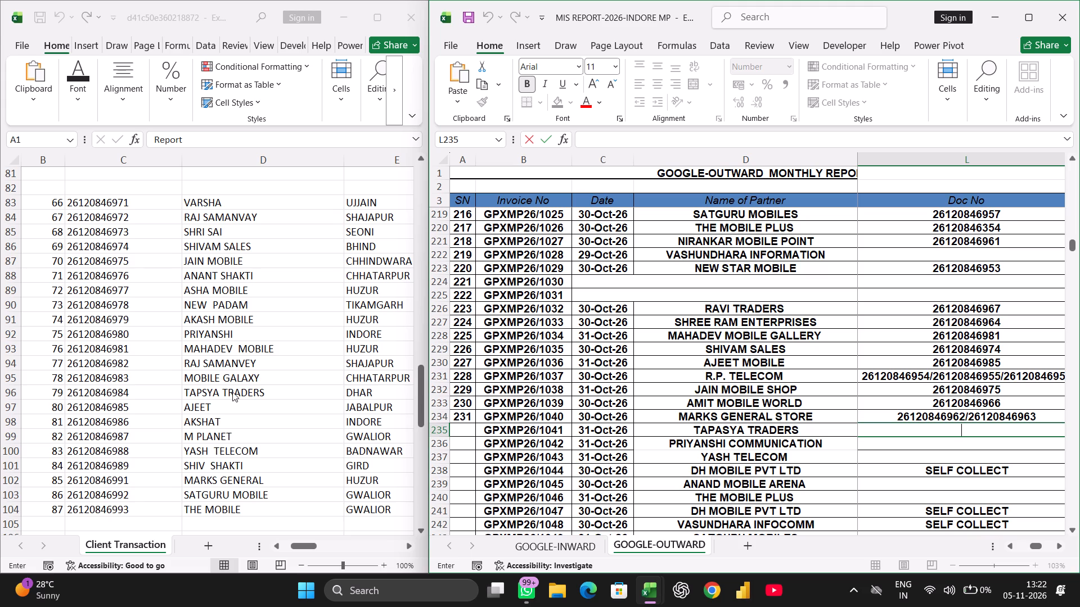
{"action": "key", "text": "ctrl+v"}
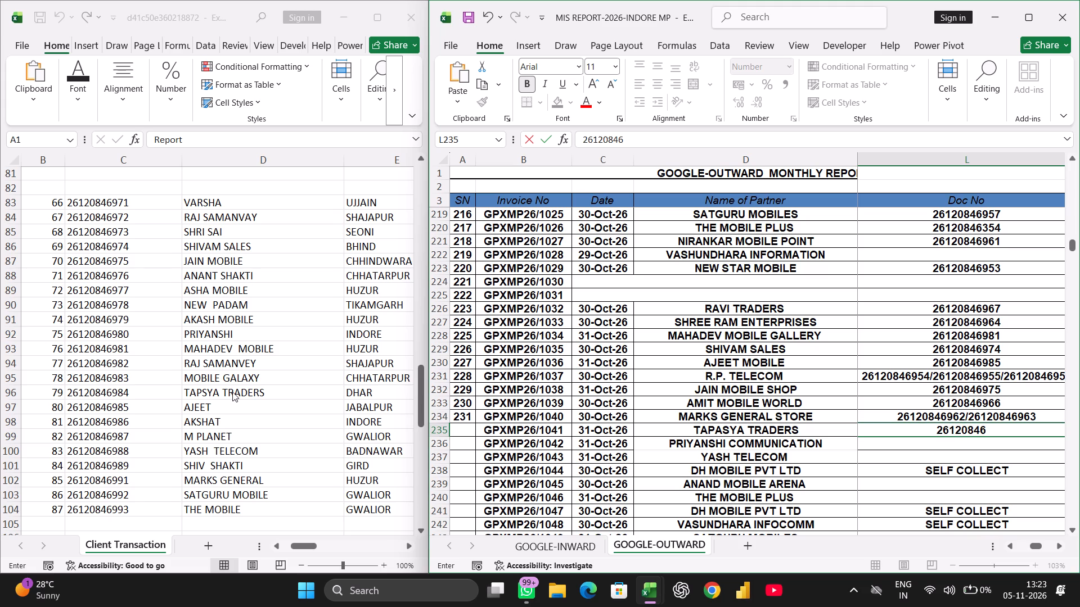
{"action": "type", "text": "984"}
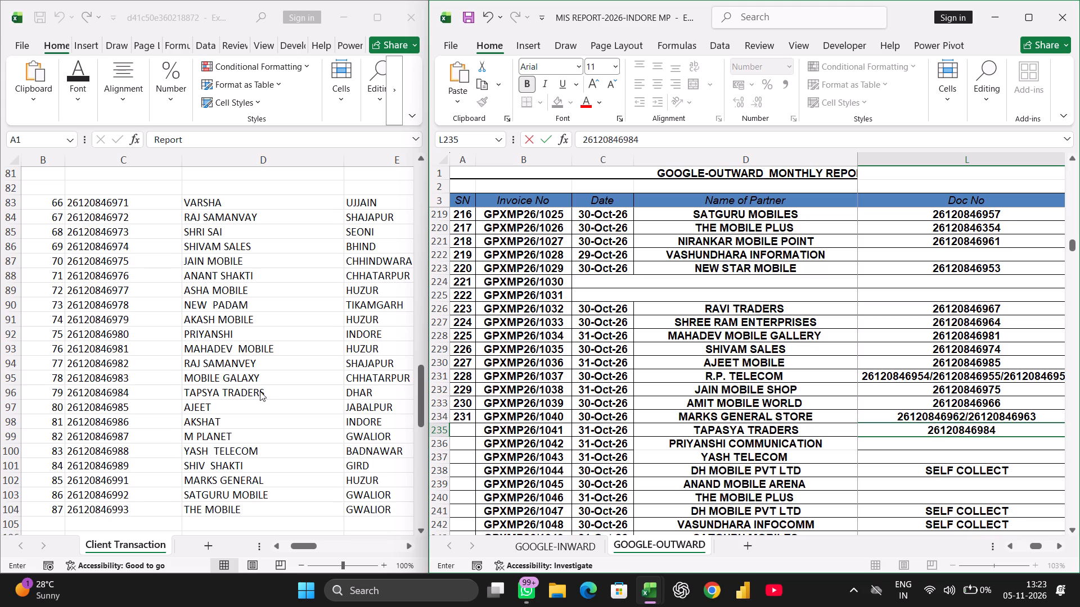
{"action": "double_click", "coordinate": [915, 442]}
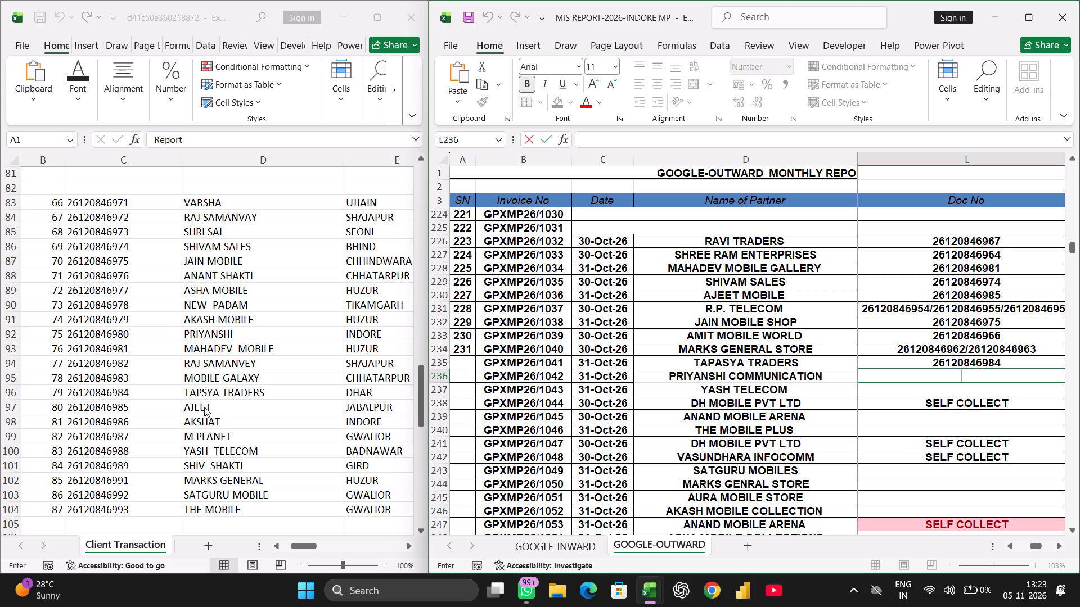
{"action": "key", "text": "ctrl+v"}
{"action": "type", "text": "980"}
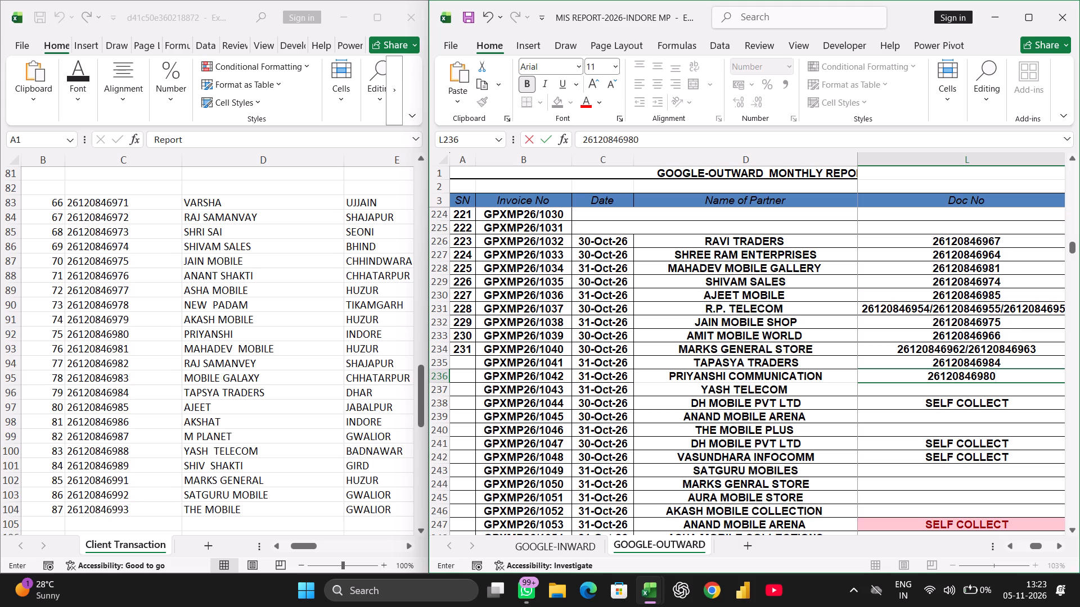
{"action": "double_click", "coordinate": [921, 390]}
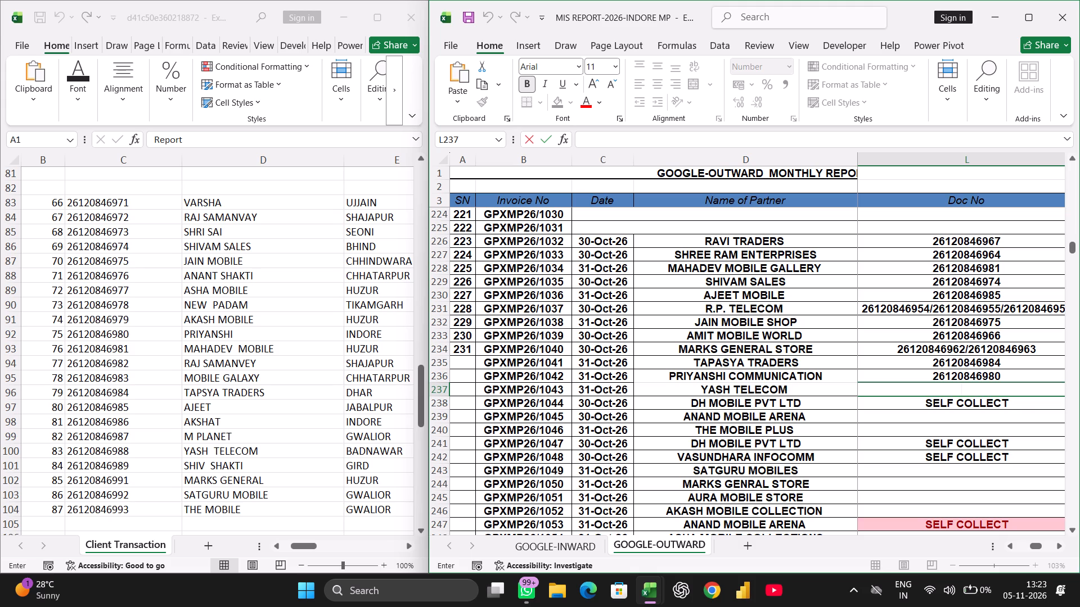
{"action": "key", "text": "ctrl+v"}
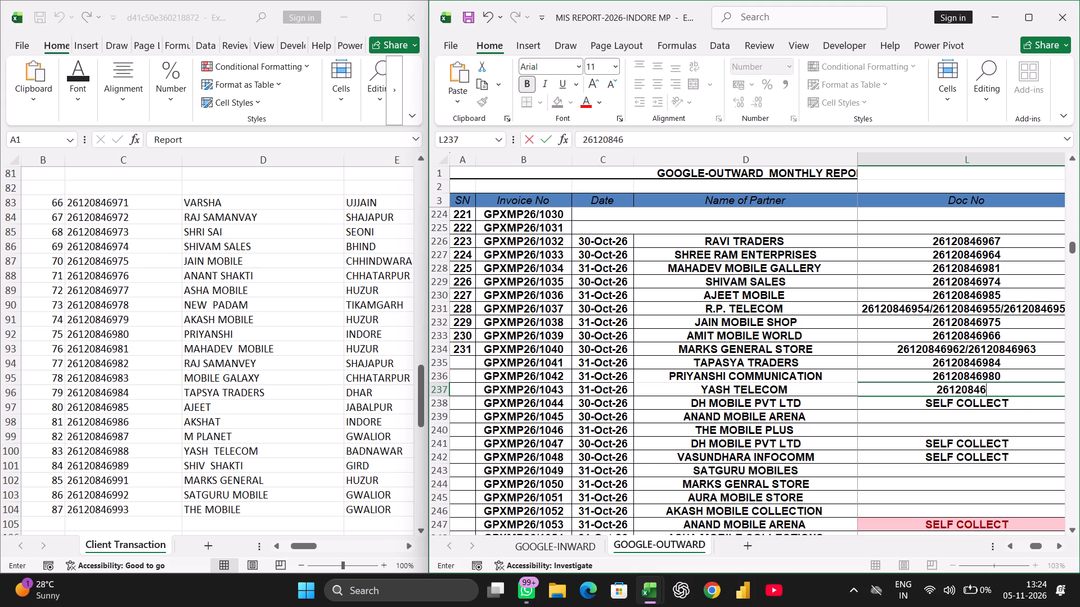
{"action": "type", "text": "988"}
Open the empty Doc No cell of Anand Mobile Arena's invoice GPXMP26/1045 and examine its row details and the invoices below it.
{"action": "double_click", "coordinate": [982, 419]}
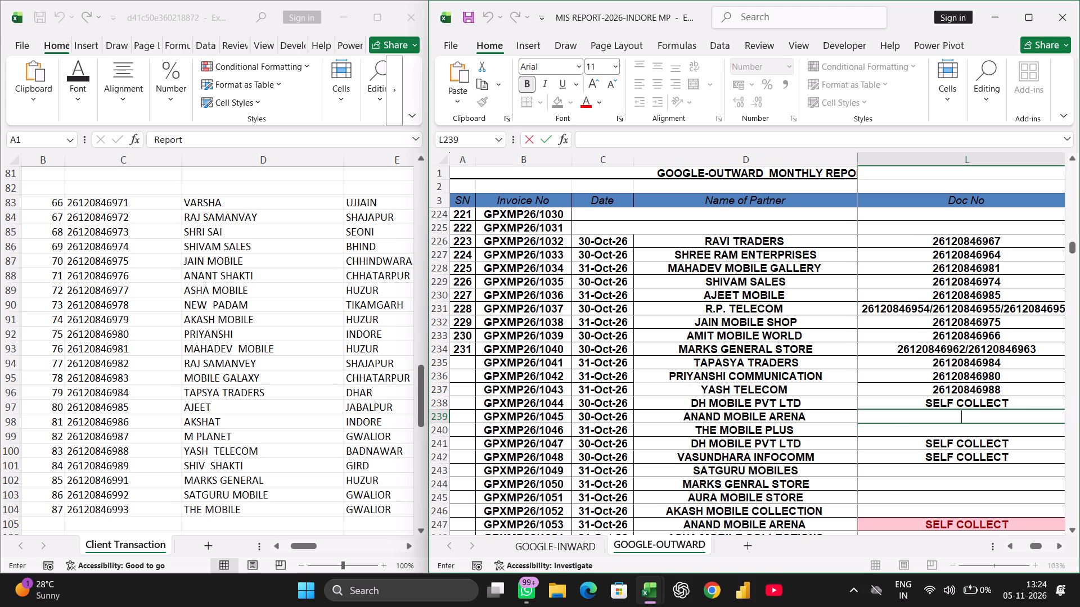
{"action": "scroll", "coordinate": [959, 432], "scroll_direction": "right", "scroll_amount": 6}
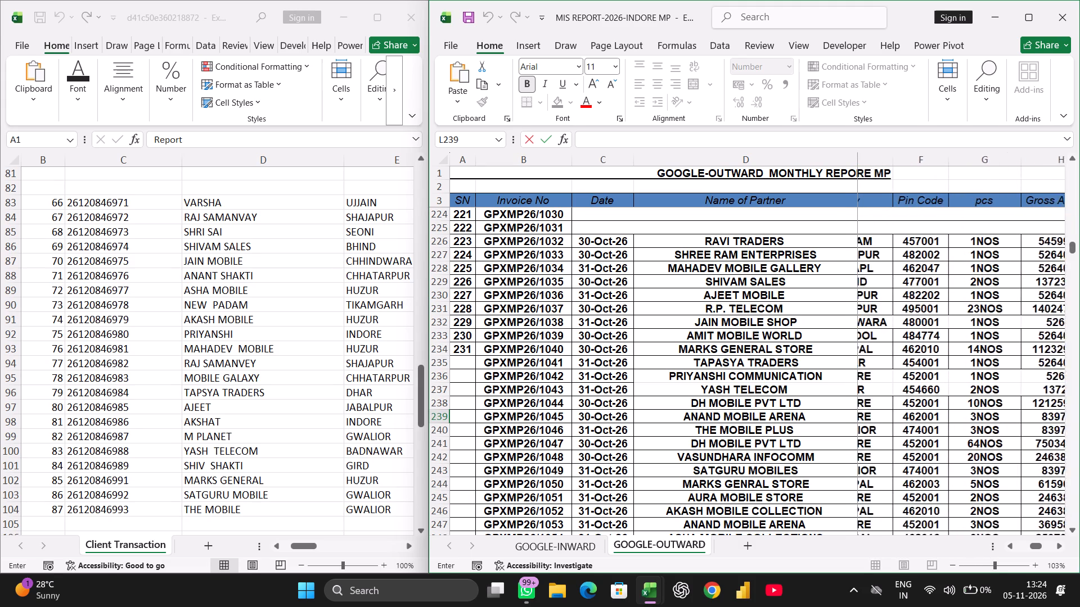
{"action": "scroll", "coordinate": [959, 432], "scroll_direction": "left", "scroll_amount": 1}
{"action": "scroll", "coordinate": [959, 432], "scroll_direction": "right", "scroll_amount": 1}
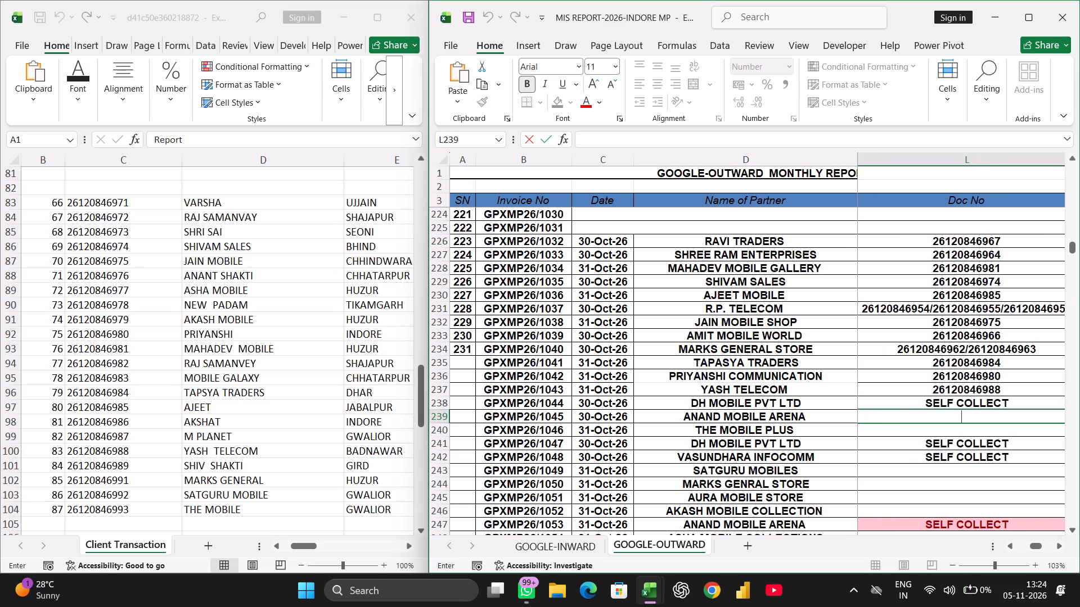
{"action": "scroll", "coordinate": [758, 397], "scroll_direction": "down", "scroll_amount": 1}
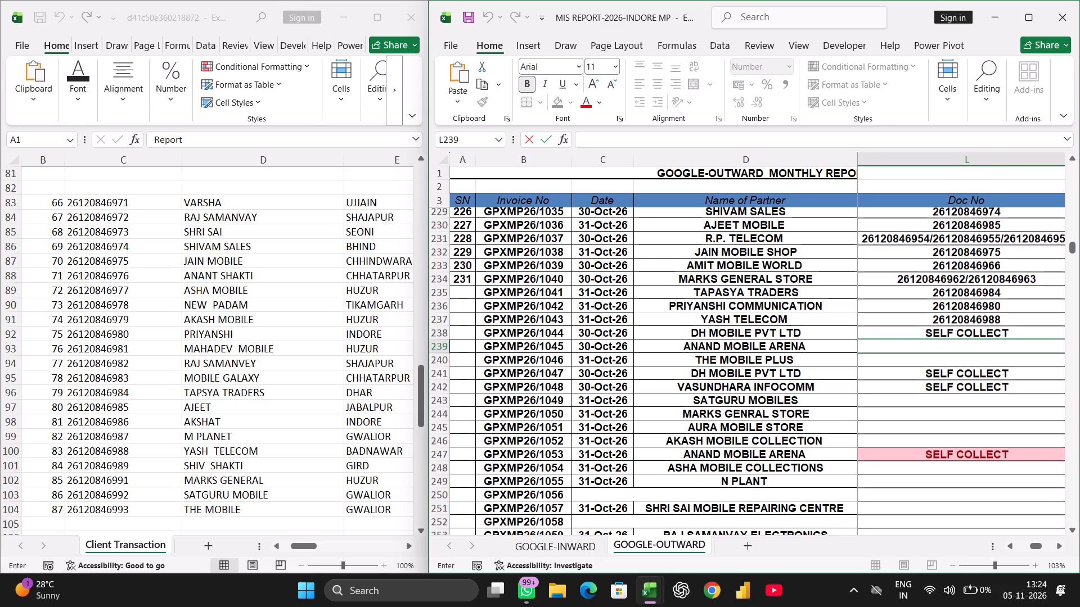
{"action": "scroll", "coordinate": [758, 397], "scroll_direction": "down", "scroll_amount": 1}
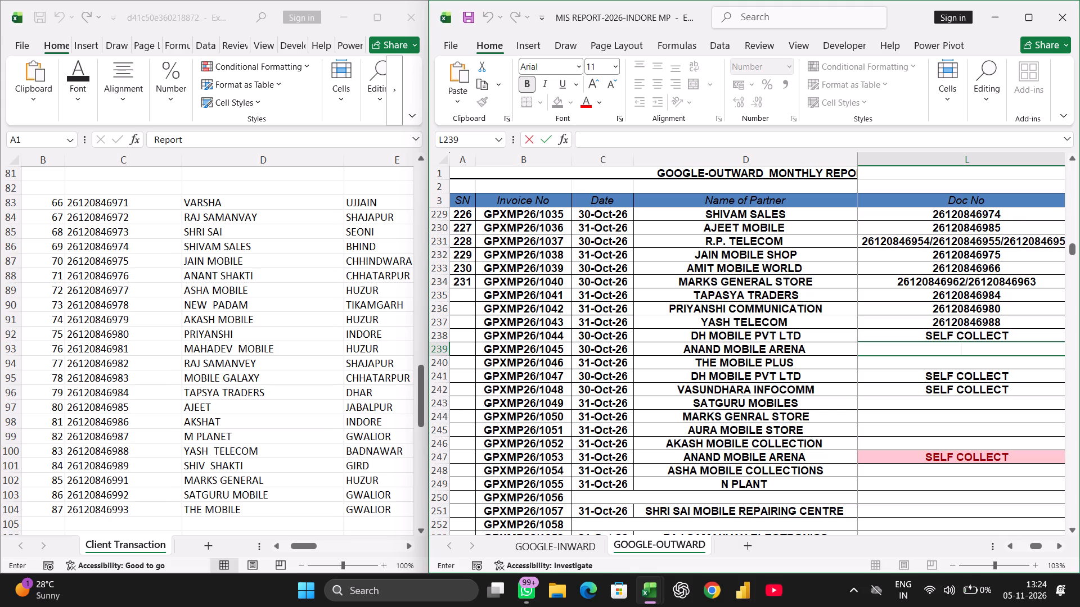
{"action": "double_click", "coordinate": [891, 406]}
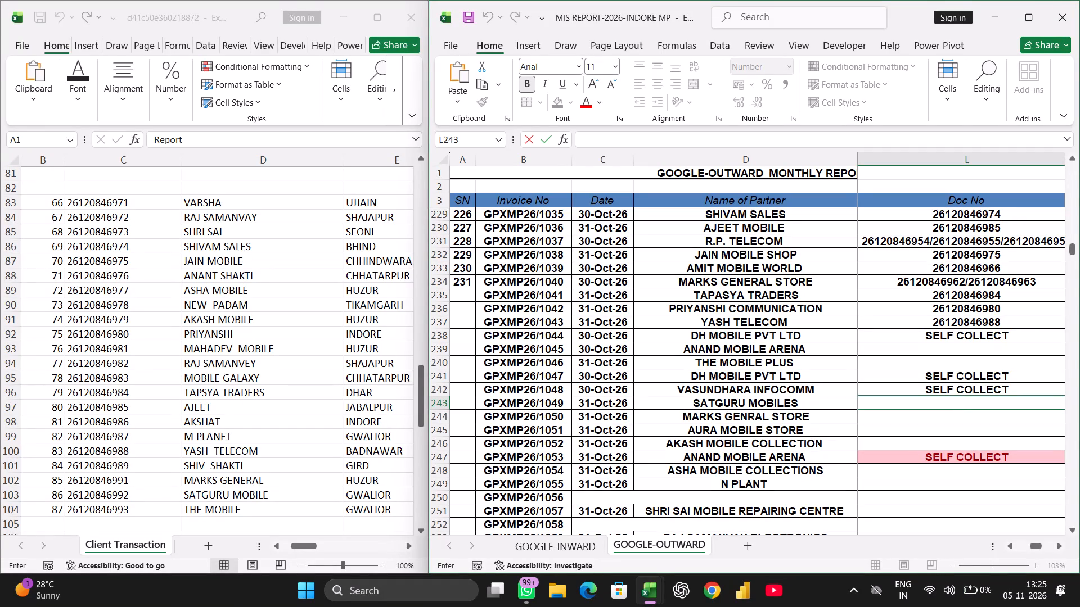
{"action": "key", "text": "ctrl+v"}
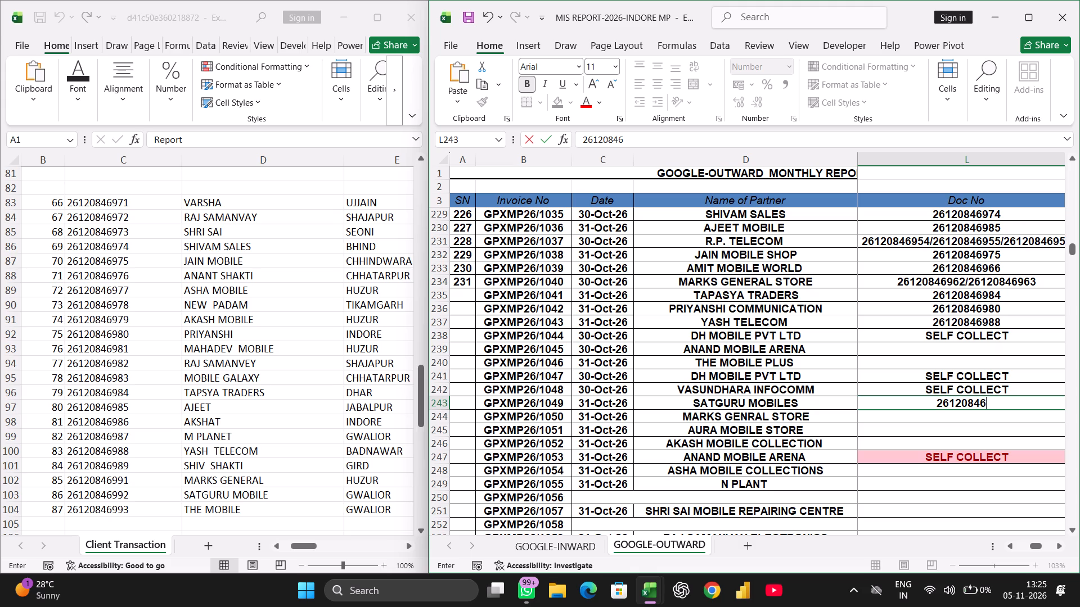
{"action": "type", "text": "992"}
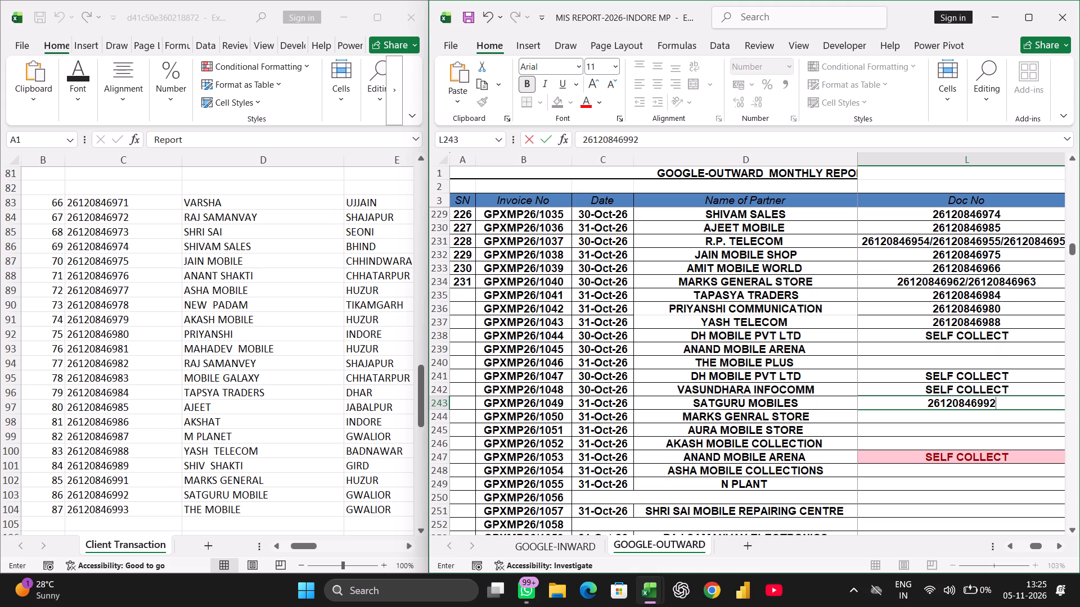
{"action": "double_click", "coordinate": [940, 420]}
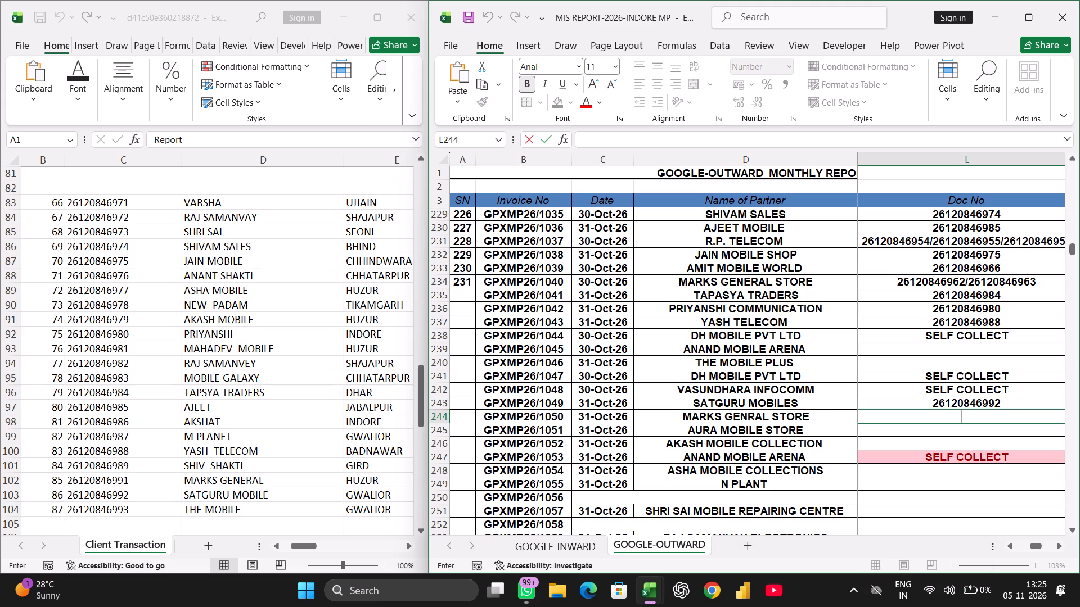
{"action": "key", "text": "ctrl+v"}
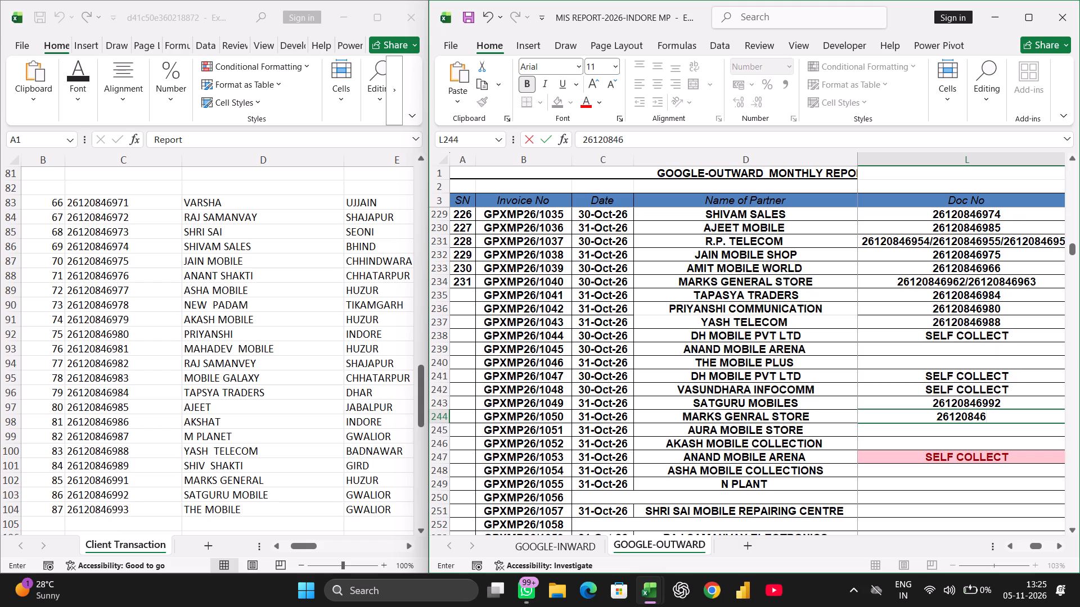
{"action": "type", "text": "991"}
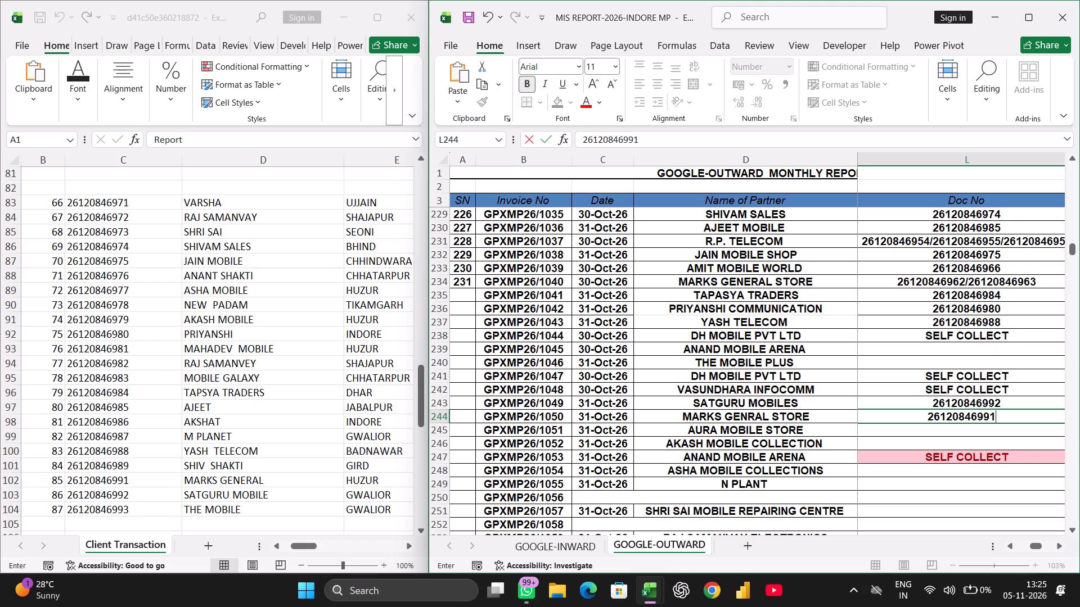
{"action": "double_click", "coordinate": [943, 445]}
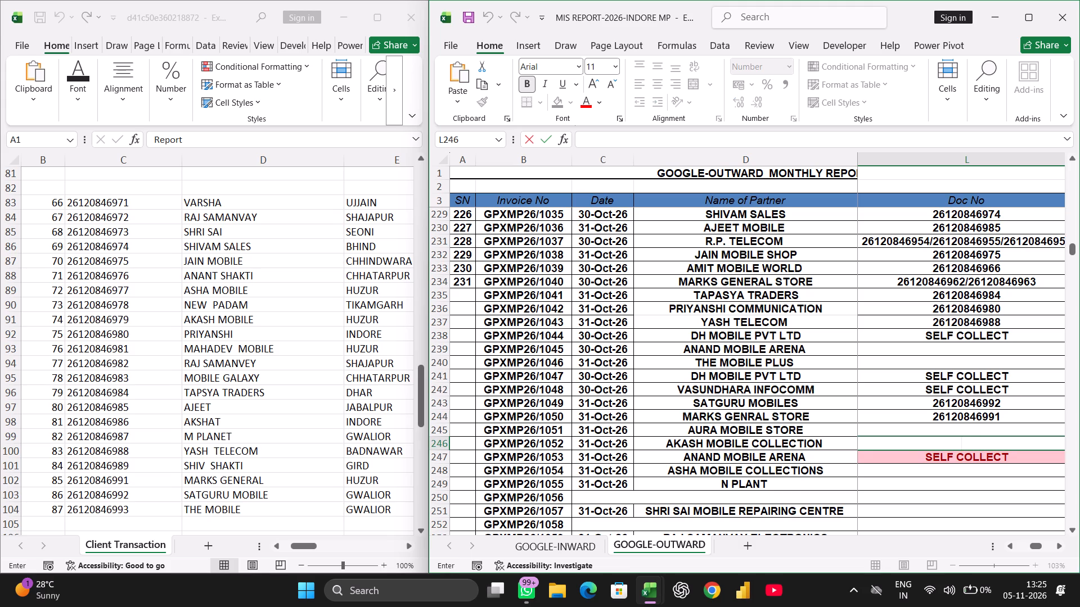
{"action": "scroll", "coordinate": [943, 445], "scroll_direction": "right", "scroll_amount": 2}
{"action": "scroll", "coordinate": [899, 423], "scroll_direction": "right", "scroll_amount": 1}
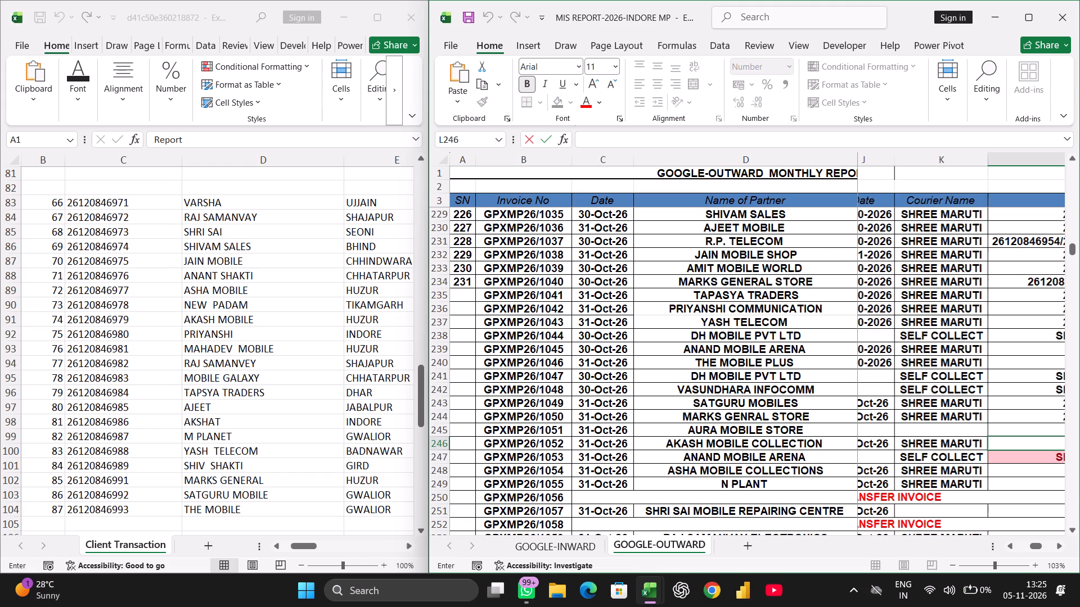
{"action": "scroll", "coordinate": [899, 423], "scroll_direction": "right", "scroll_amount": 5}
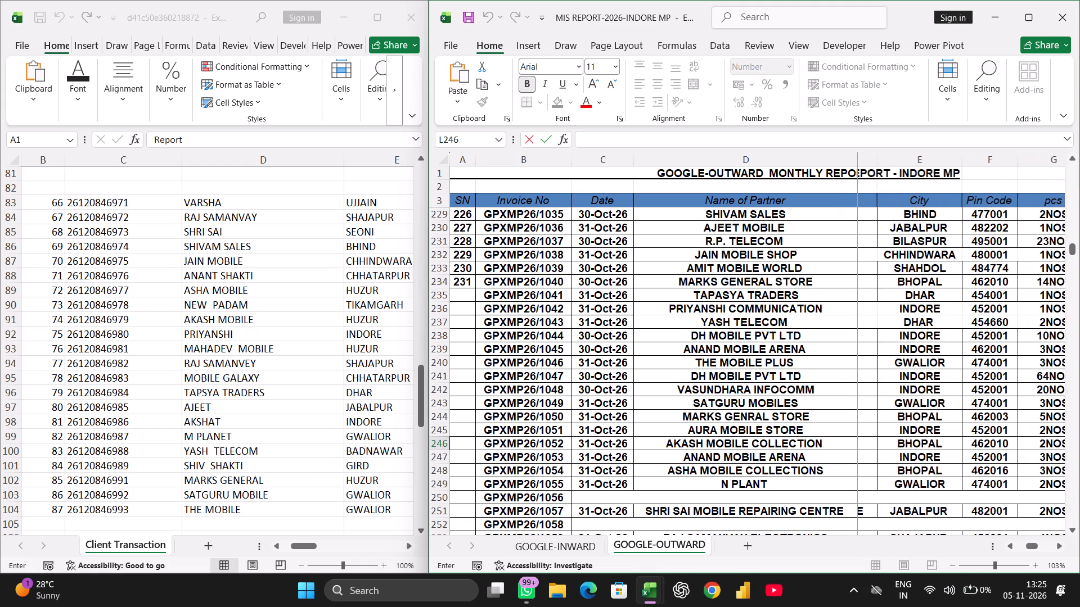
{"action": "scroll", "coordinate": [899, 423], "scroll_direction": "right", "scroll_amount": 2}
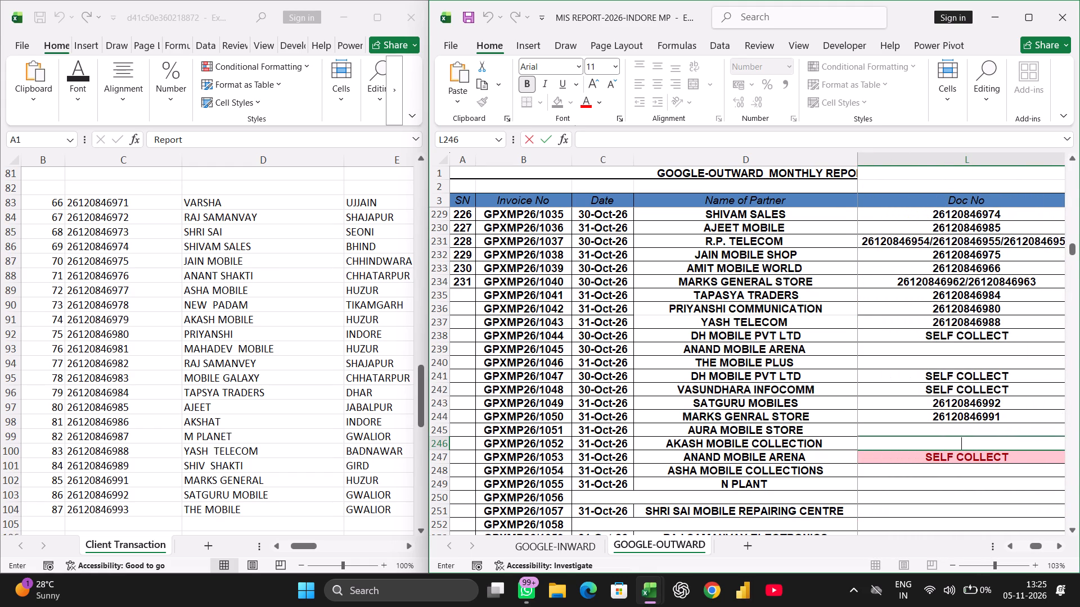
{"action": "key", "text": "ctrl+v"}
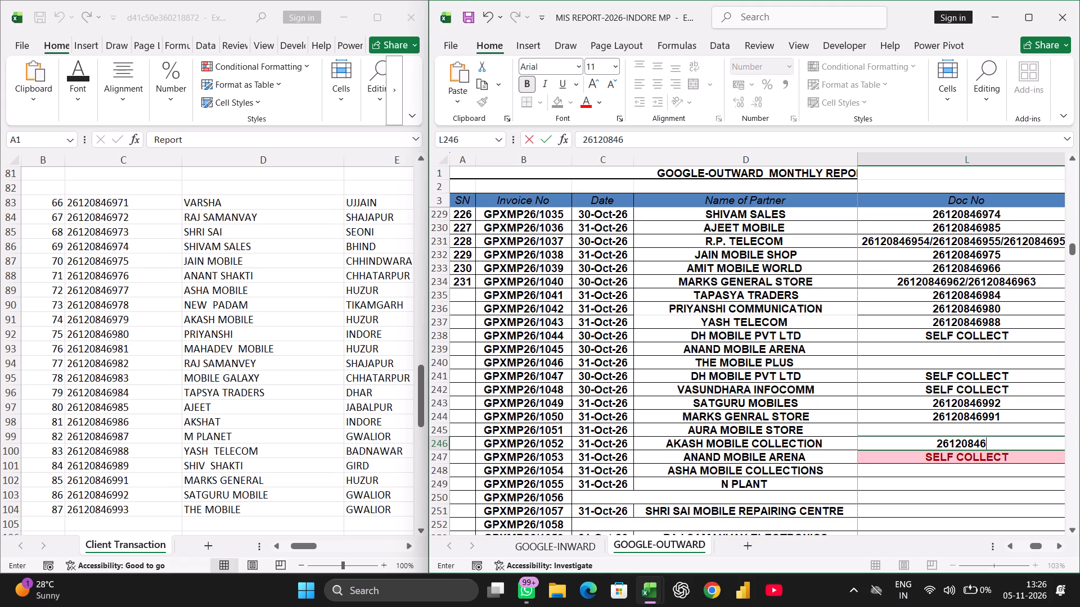
{"action": "type", "text": "979"}
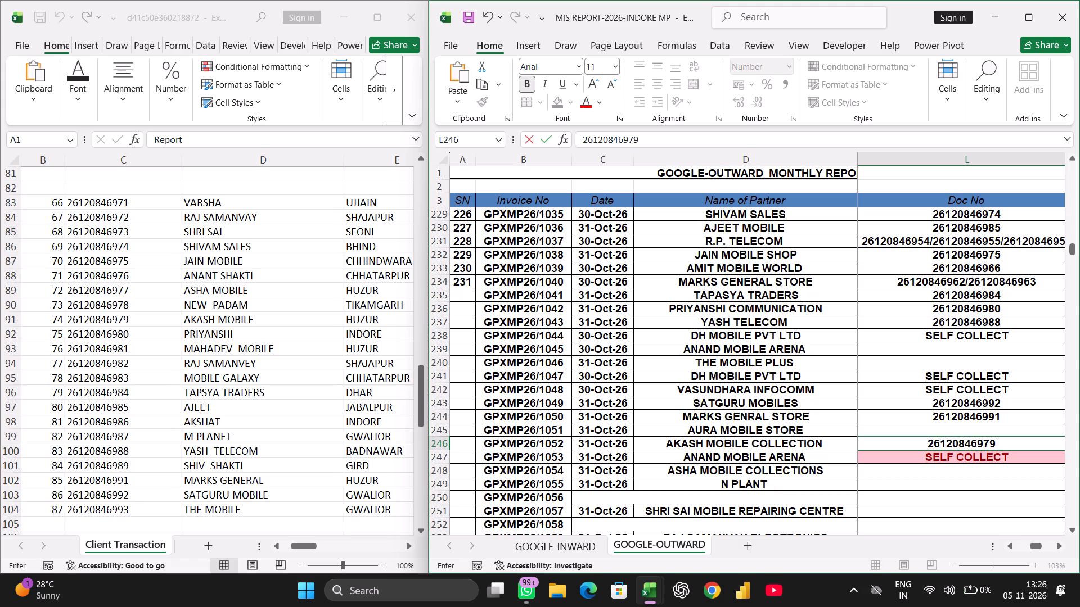
{"action": "double_click", "coordinate": [940, 474]}
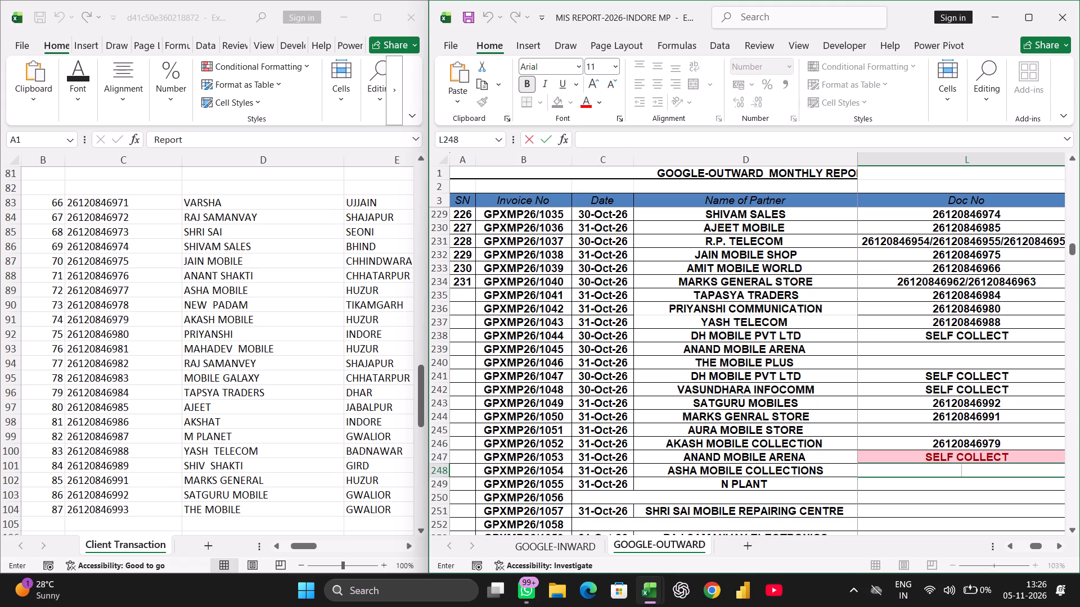
{"action": "key", "text": "ctrl+v"}
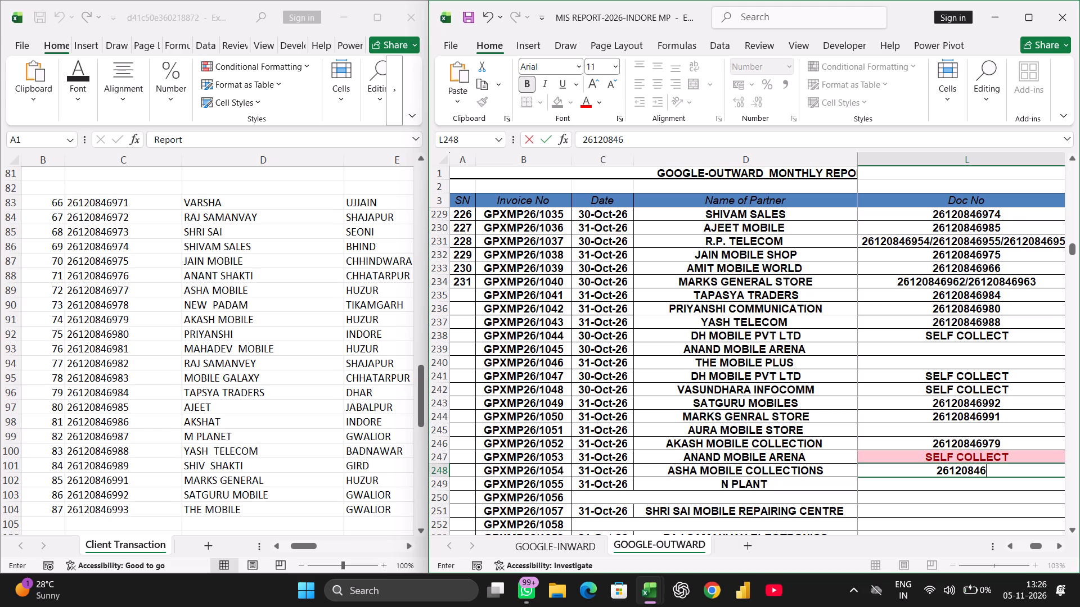
{"action": "type", "text": "977"}
{"action": "double_click", "coordinate": [961, 487]}
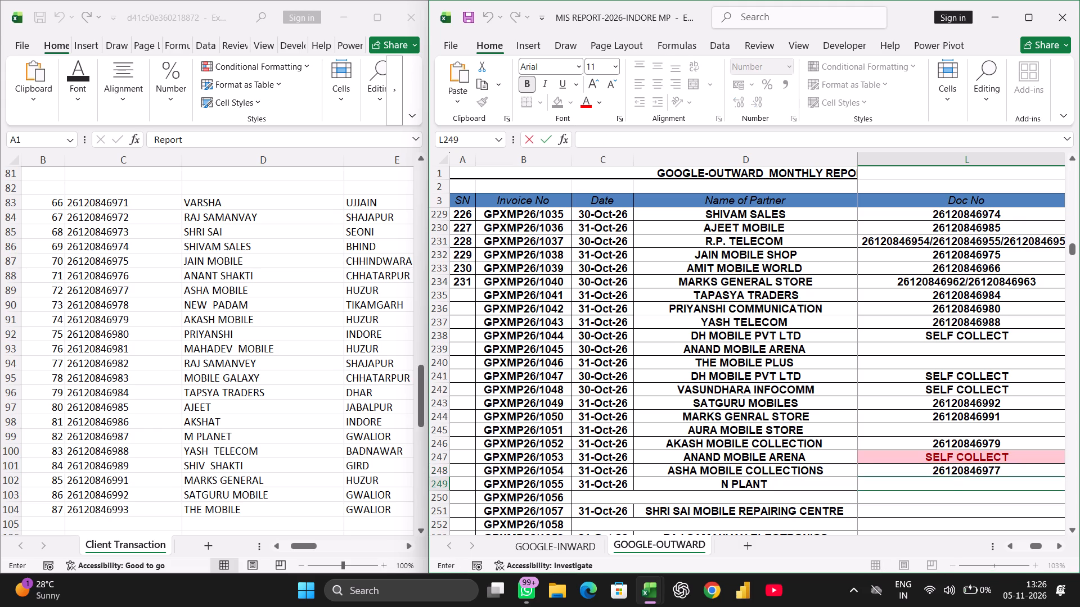
{"action": "key", "text": "ctrl+v"}
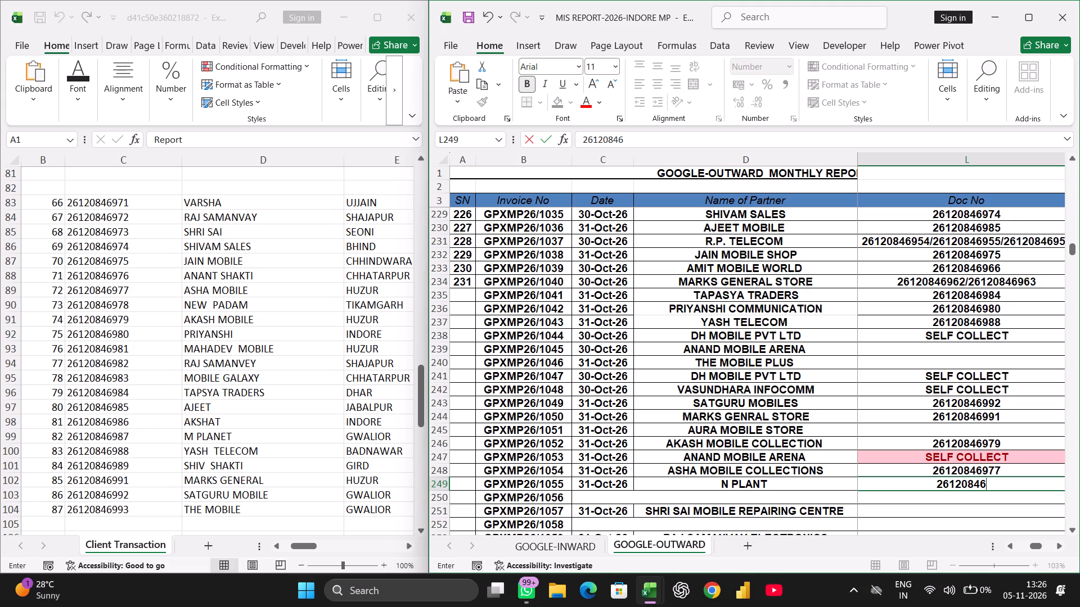
{"action": "type", "text": "987"}
Review the earlier invoices for missing Doc Nos, and examine the row details of Anand Mobile Arena's invoice GPXMP26/1045.
{"action": "scroll", "coordinate": [953, 466], "scroll_direction": "up", "scroll_amount": 1}
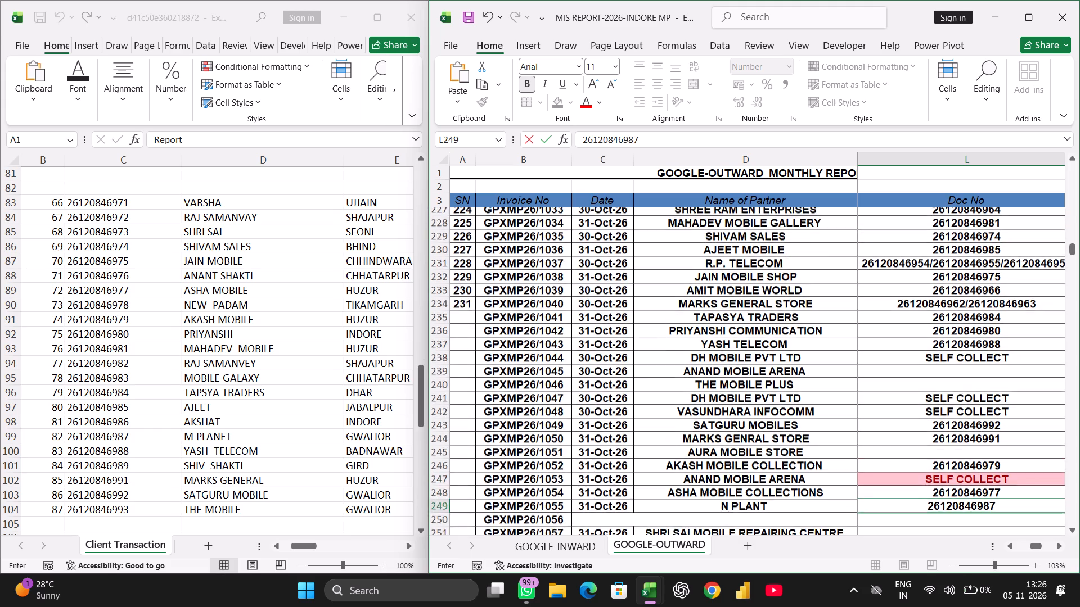
{"action": "scroll", "coordinate": [953, 466], "scroll_direction": "up", "scroll_amount": 3}
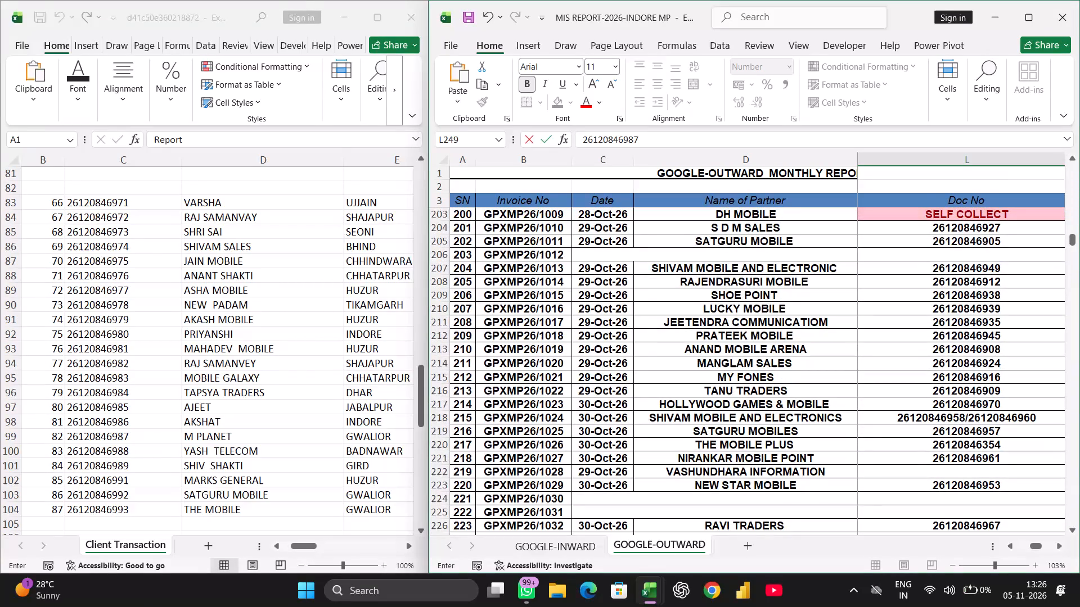
{"action": "scroll", "coordinate": [953, 466], "scroll_direction": "down", "scroll_amount": 1}
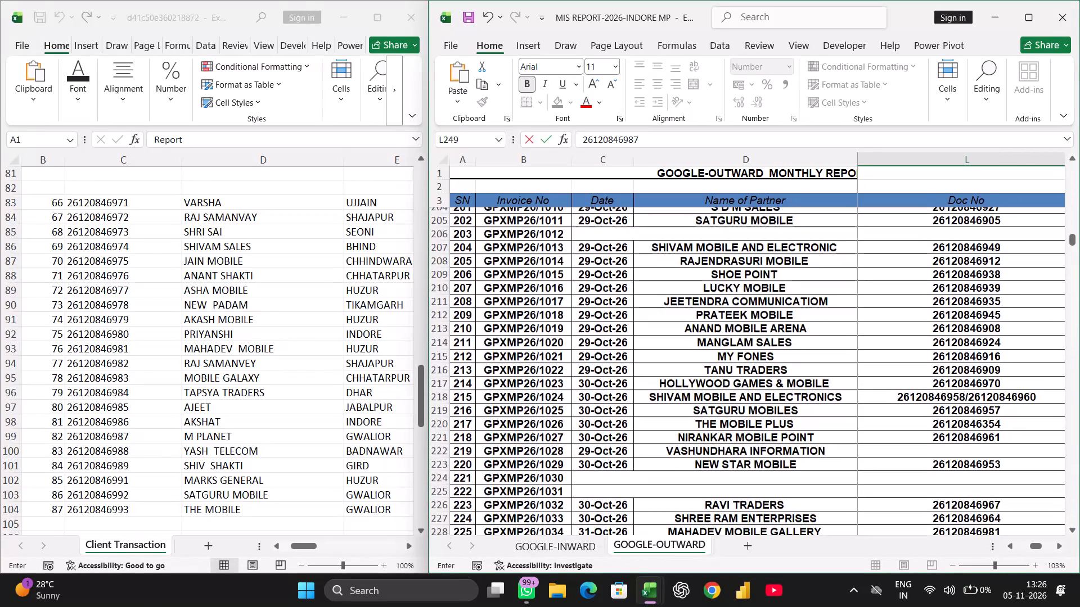
{"action": "scroll", "coordinate": [953, 466], "scroll_direction": "down", "scroll_amount": 3}
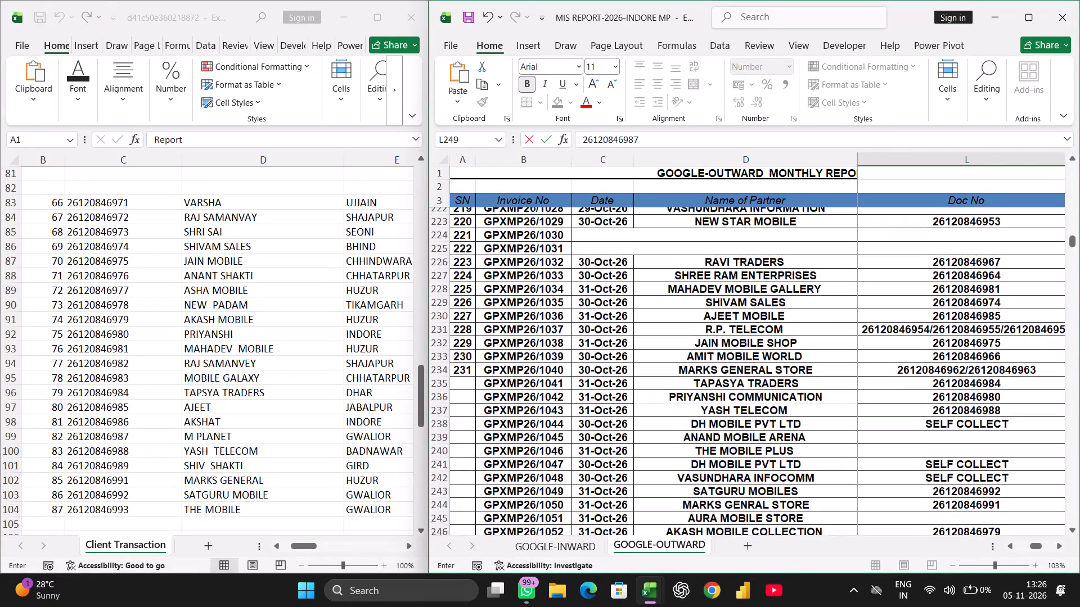
{"action": "scroll", "coordinate": [953, 466], "scroll_direction": "down", "scroll_amount": 1}
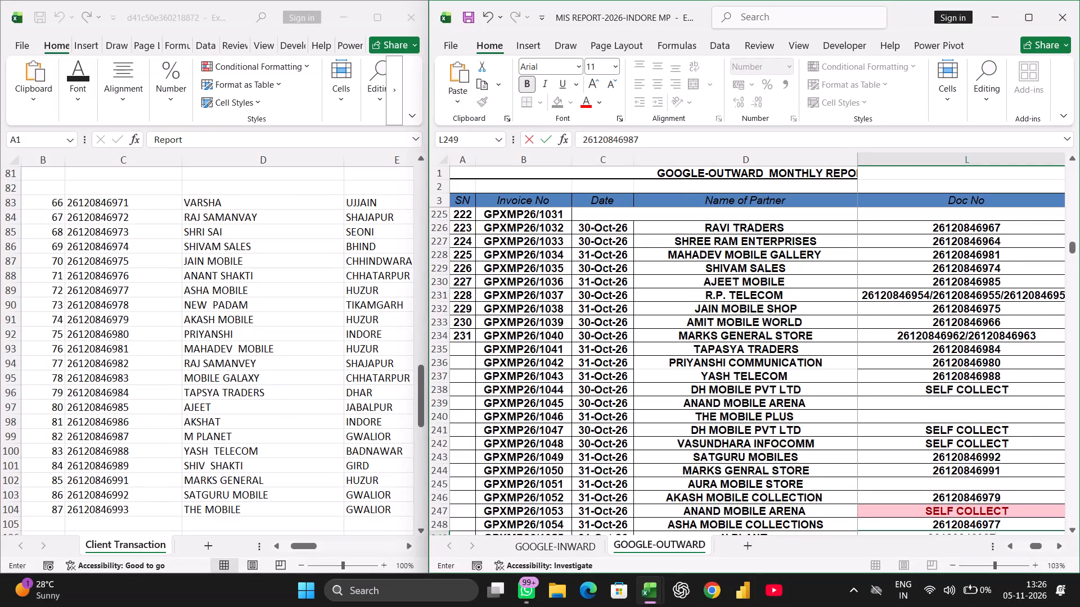
{"action": "double_click", "coordinate": [957, 401]}
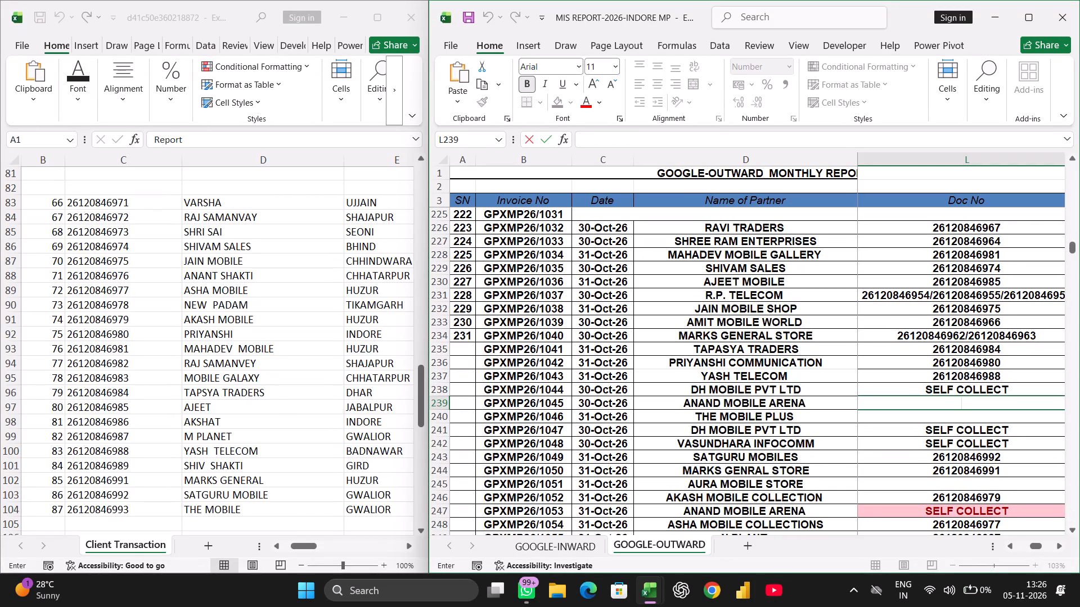
{"action": "scroll", "coordinate": [957, 401], "scroll_direction": "right", "scroll_amount": 2}
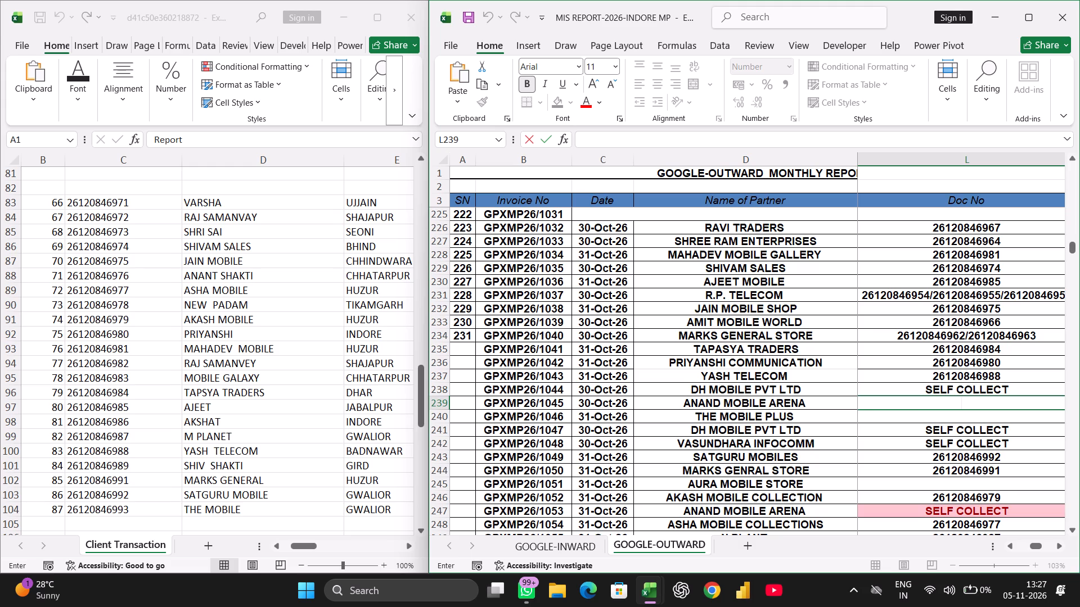
{"action": "scroll", "coordinate": [910, 391], "scroll_direction": "right", "scroll_amount": 6}
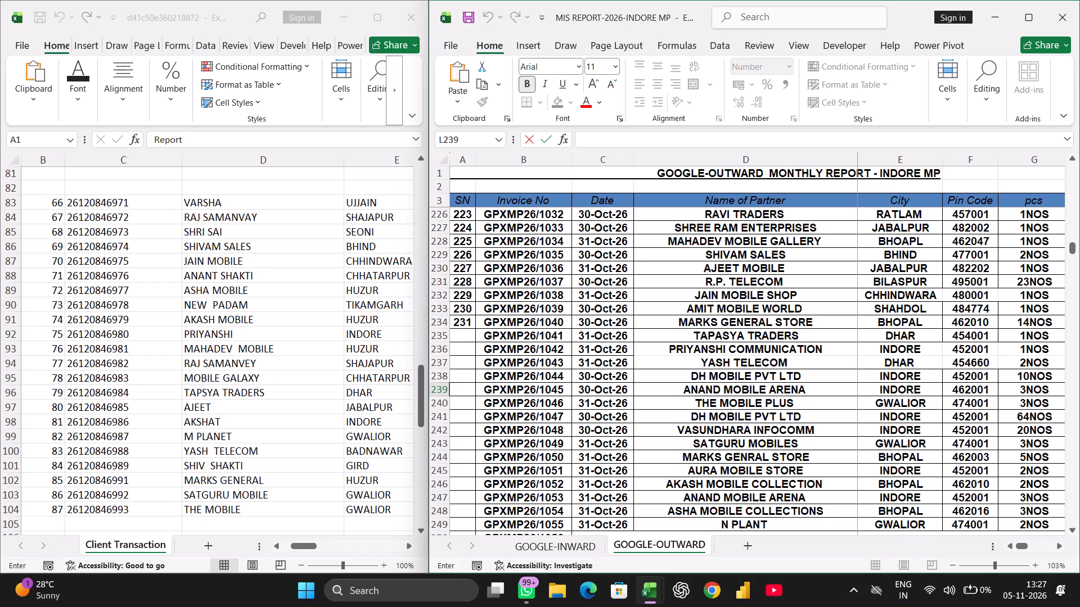
{"action": "scroll", "coordinate": [911, 367], "scroll_direction": "left", "scroll_amount": 3}
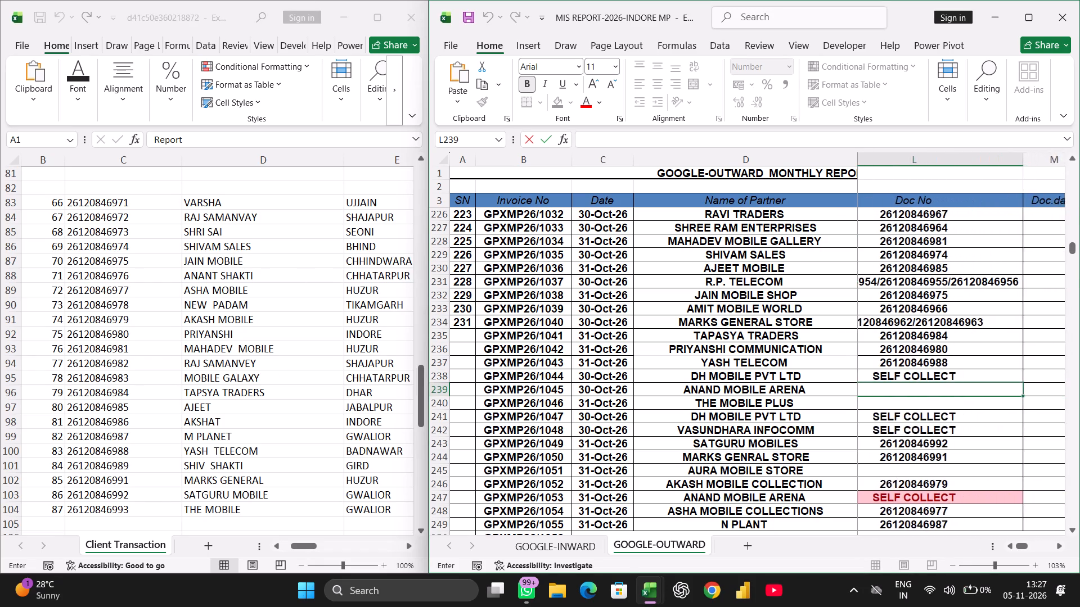
{"action": "scroll", "coordinate": [911, 367], "scroll_direction": "right", "scroll_amount": 1}
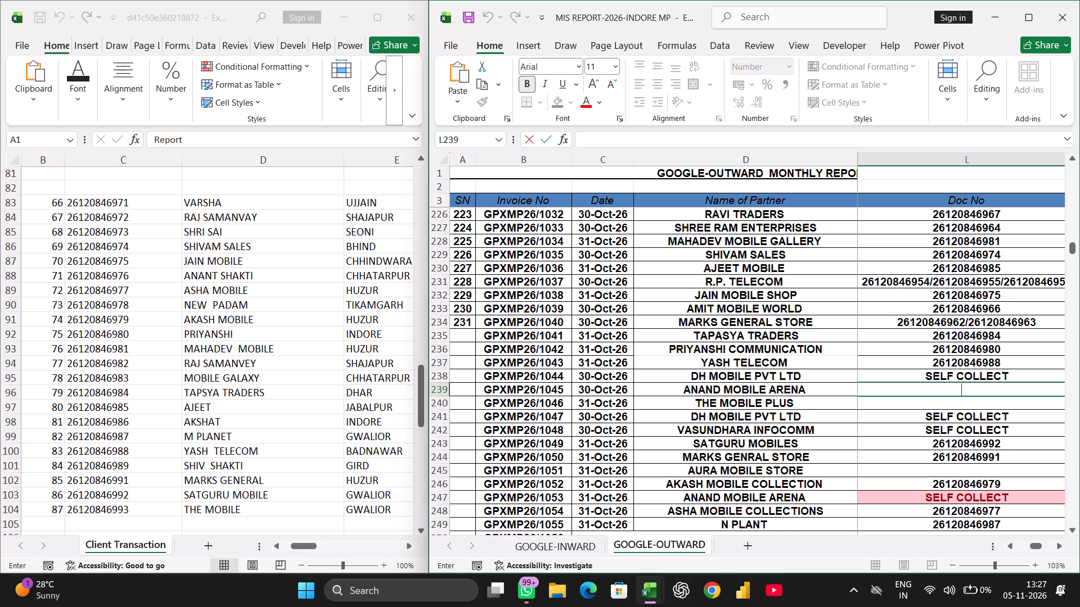
{"action": "double_click", "coordinate": [944, 402]}
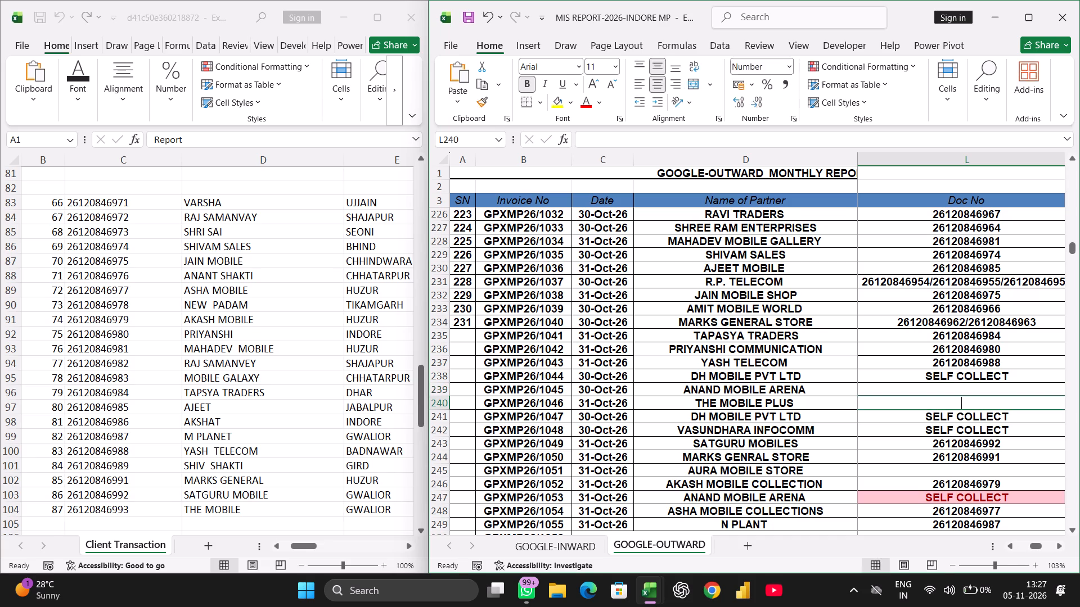
{"action": "key", "text": "ctrl+v"}
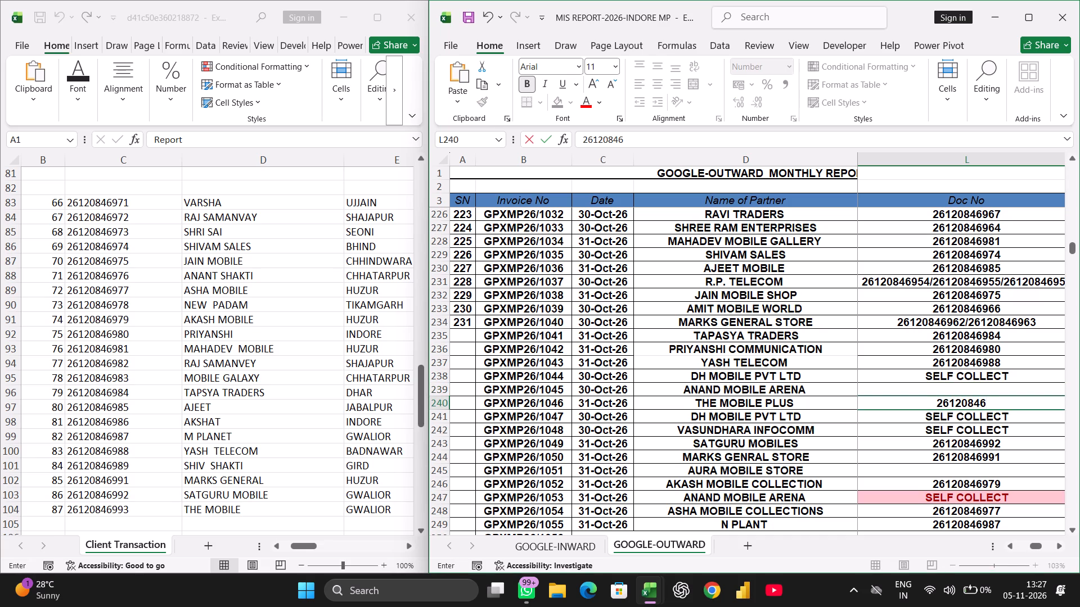
{"action": "type", "text": "993"}
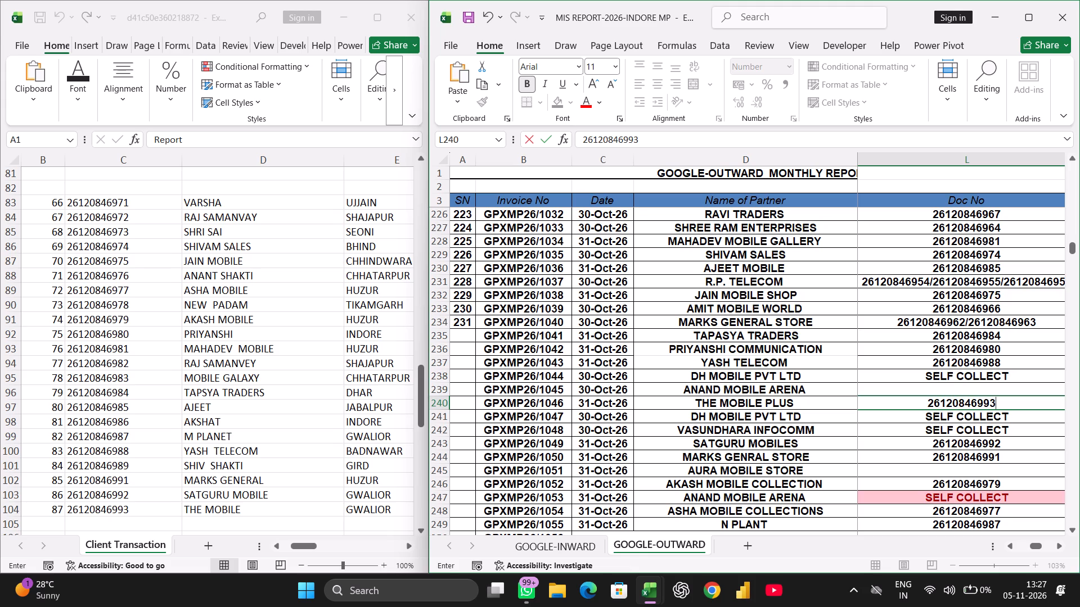
Review the remaining GOOGLE-OUTWARD invoices without Doc Nos from GPXMP26/1057 onward against the courier report's 31/10/2026 and 02/11/2026 entries.
{"action": "scroll", "coordinate": [974, 466], "scroll_direction": "down", "scroll_amount": 2}
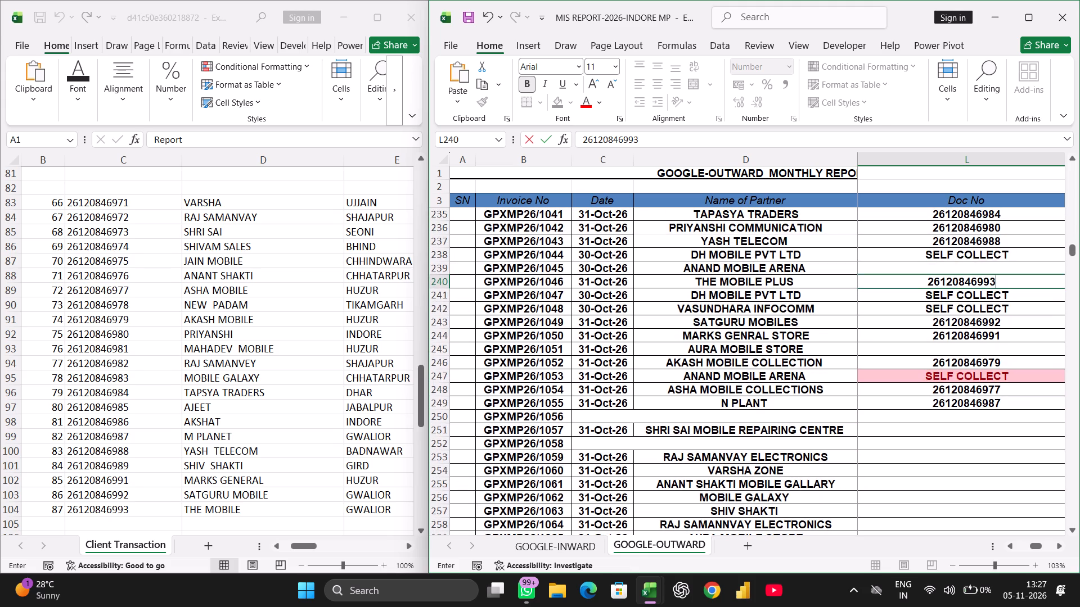
{"action": "scroll", "coordinate": [974, 466], "scroll_direction": "down", "scroll_amount": 1}
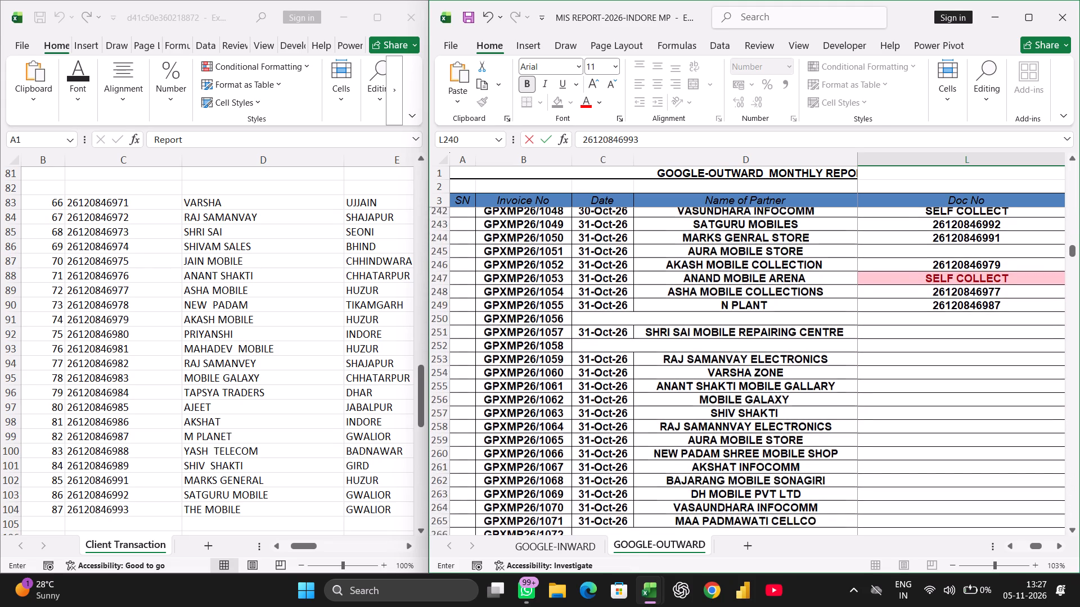
{"action": "scroll", "coordinate": [974, 466], "scroll_direction": "down", "scroll_amount": 2}
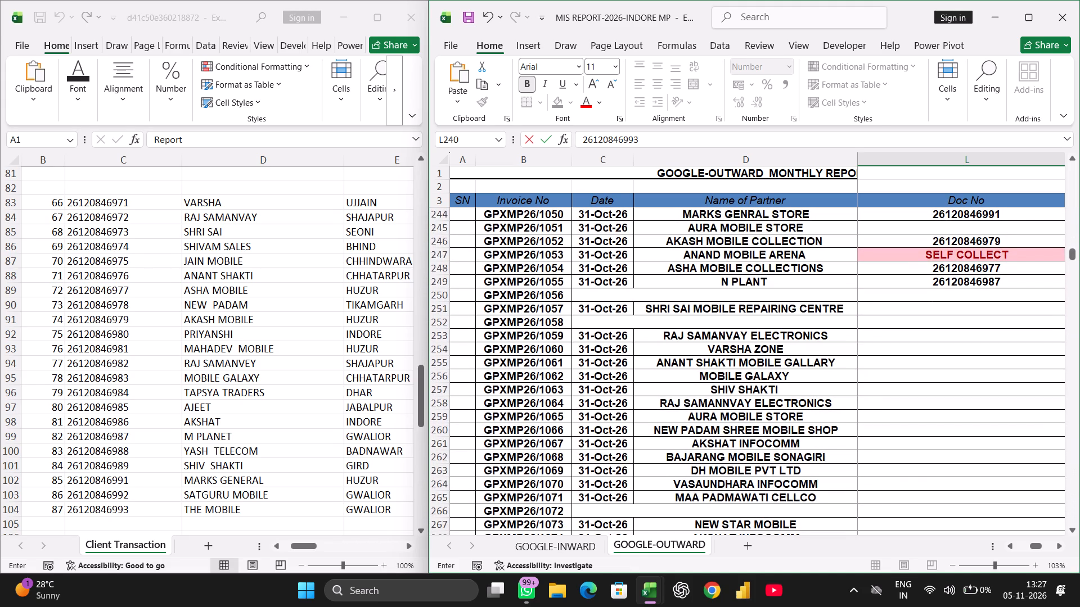
{"action": "scroll", "coordinate": [300, 440], "scroll_direction": "down", "scroll_amount": 1}
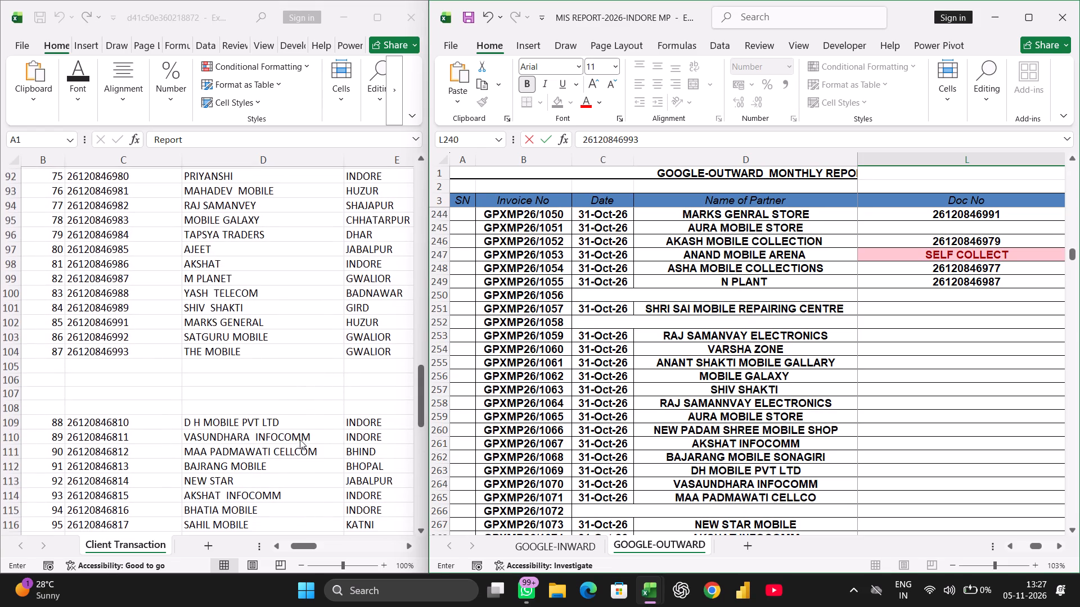
{"action": "scroll", "coordinate": [300, 440], "scroll_direction": "down", "scroll_amount": 1}
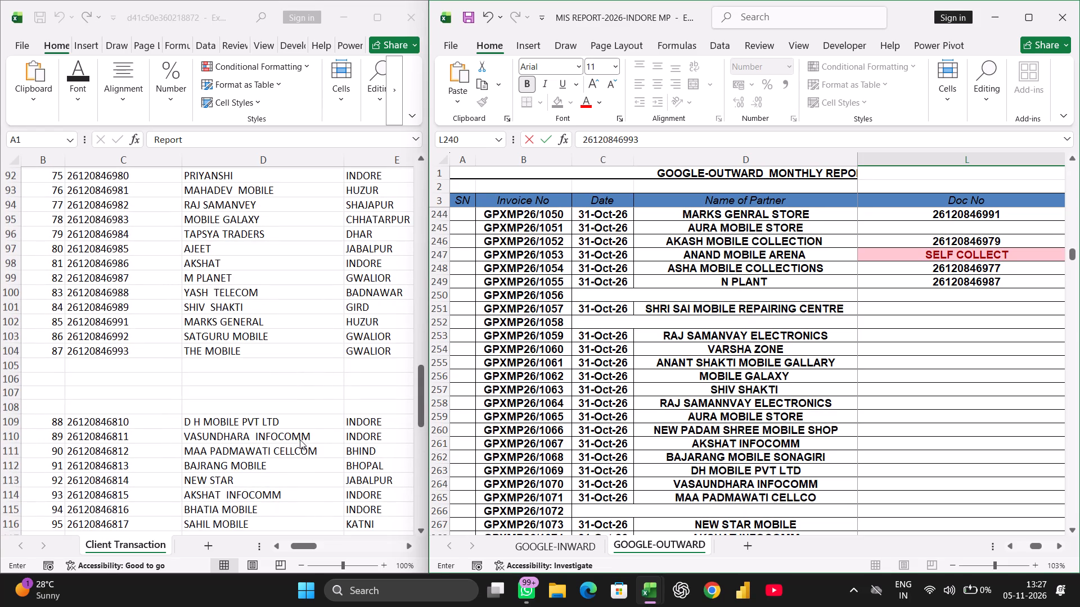
{"action": "scroll", "coordinate": [300, 440], "scroll_direction": "down", "scroll_amount": 2}
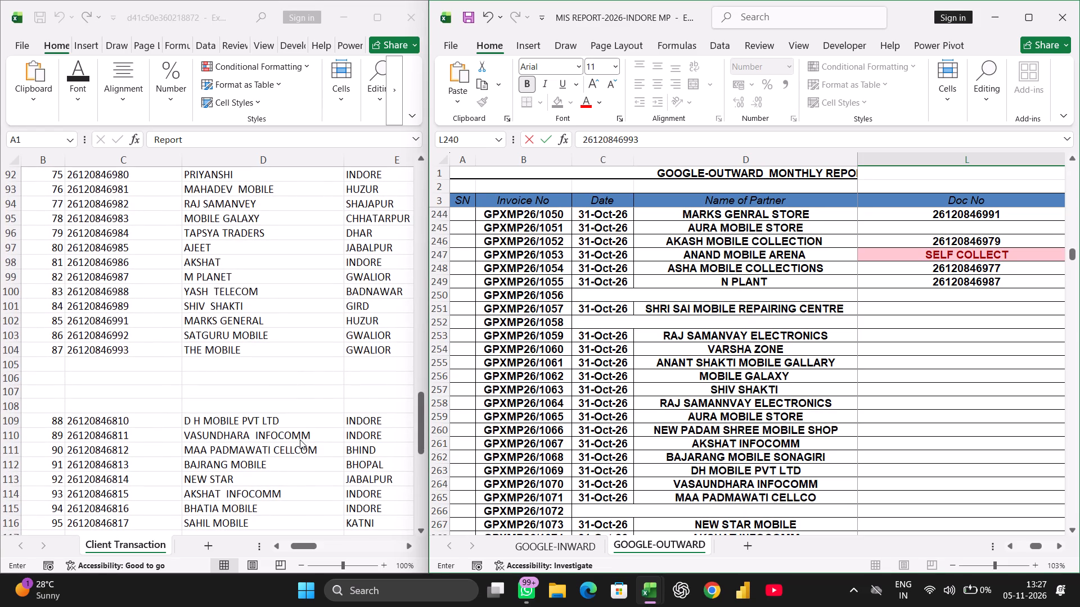
{"action": "scroll", "coordinate": [300, 440], "scroll_direction": "down", "scroll_amount": 6, "text": "ctrl"}
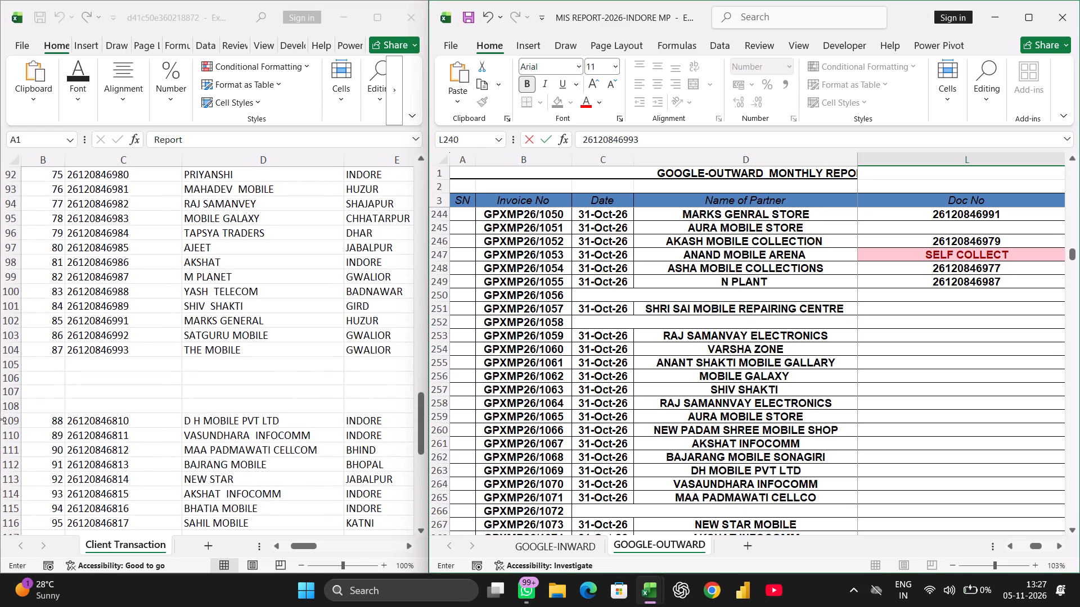
{"action": "scroll", "coordinate": [250, 368], "scroll_direction": "down", "scroll_amount": 1, "text": "ctrl"}
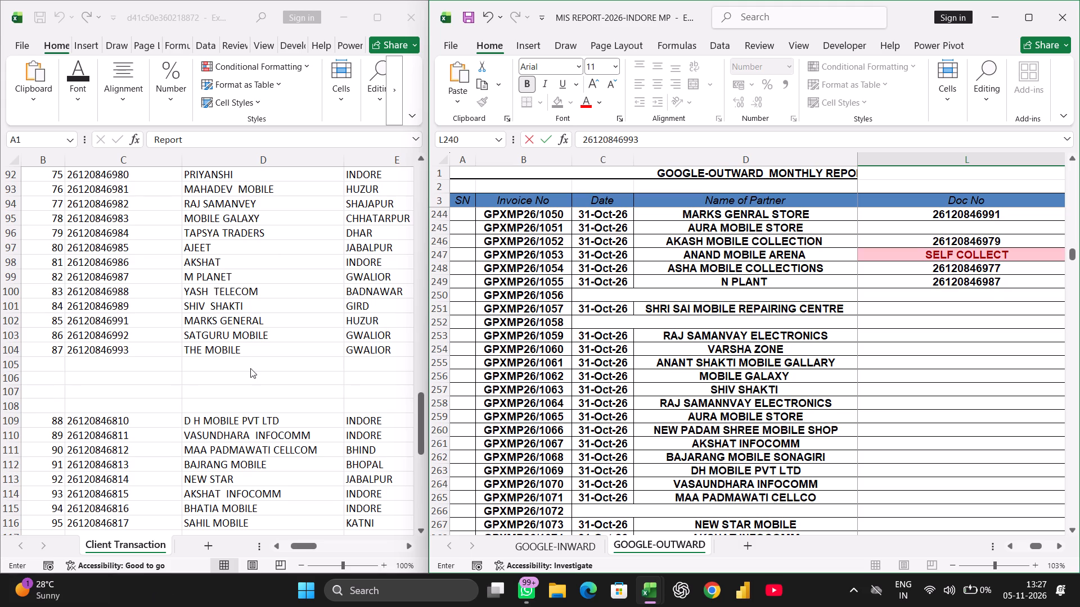
{"action": "scroll", "coordinate": [250, 368], "scroll_direction": "down", "scroll_amount": 4, "text": "ctrl"}
{"action": "left_click", "coordinate": [250, 368]}
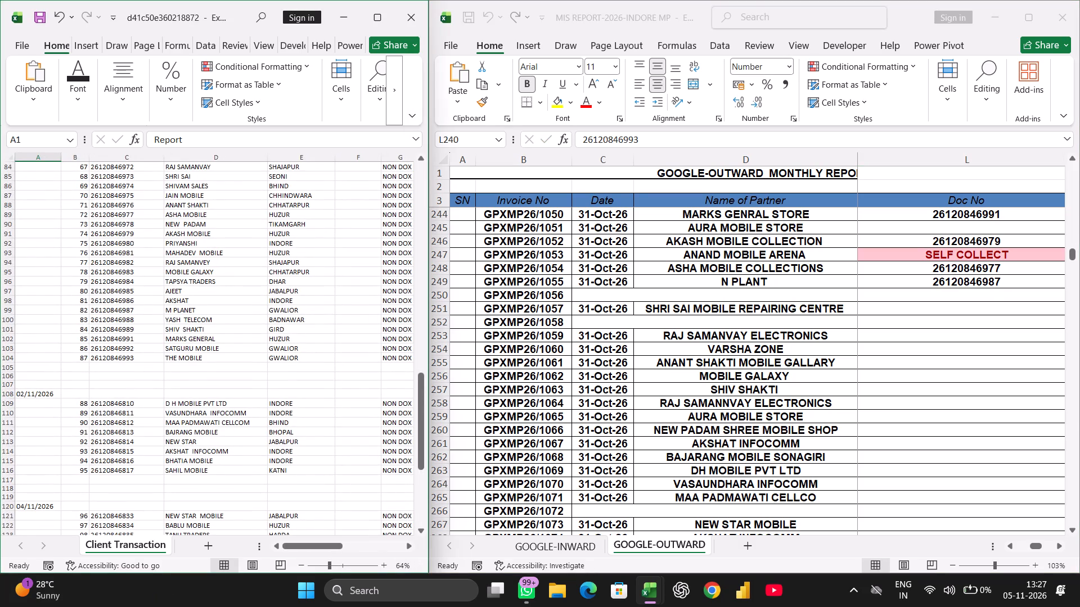
{"action": "scroll", "coordinate": [250, 368], "scroll_direction": "right", "scroll_amount": 1}
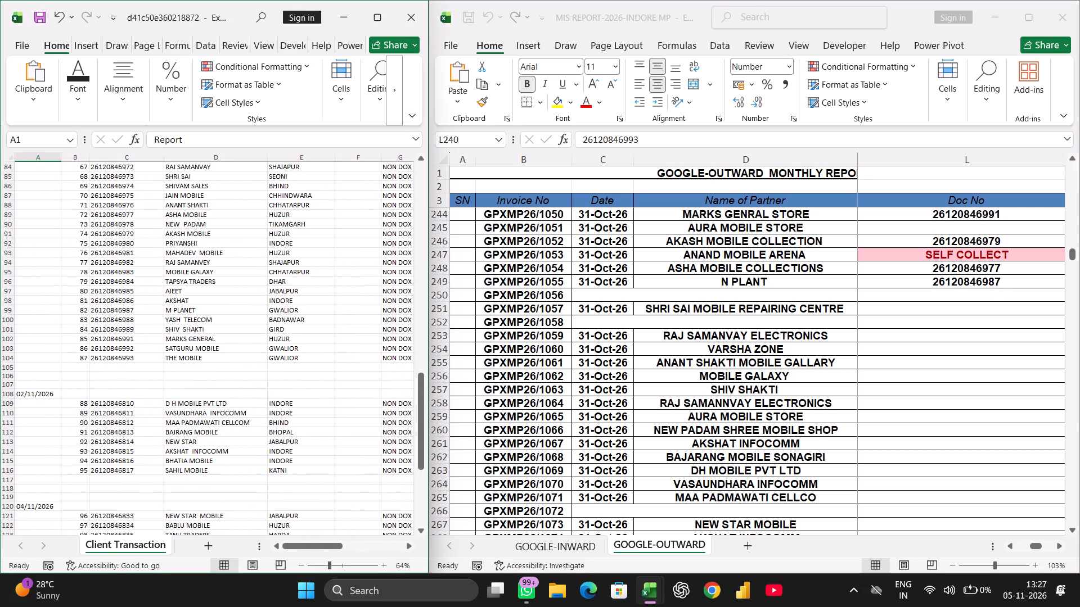
{"action": "scroll", "coordinate": [828, 360], "scroll_direction": "down", "scroll_amount": 1}
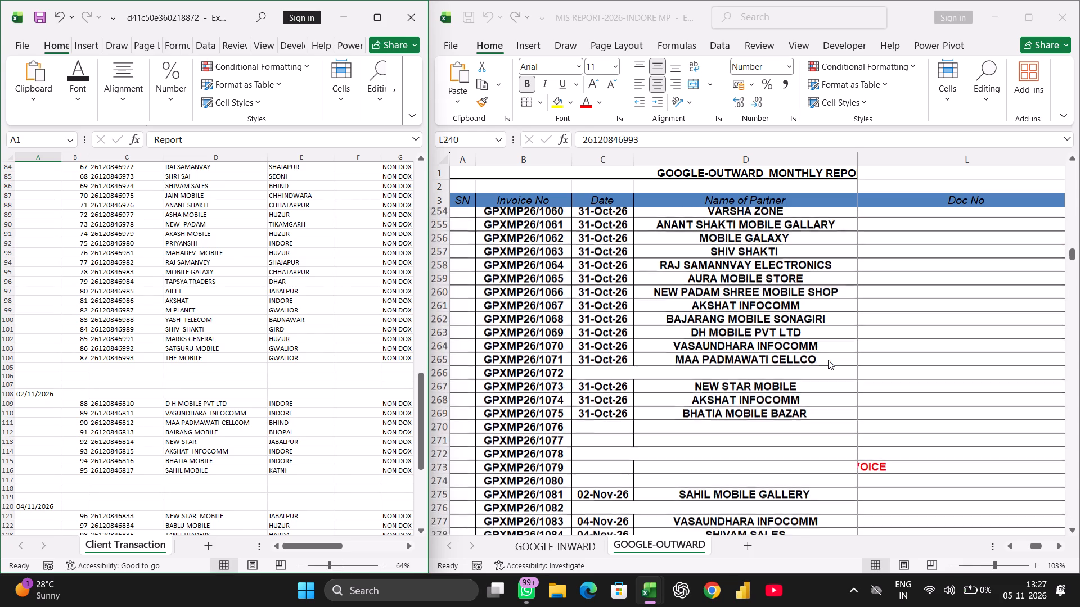
{"action": "scroll", "coordinate": [828, 360], "scroll_direction": "down", "scroll_amount": 3}
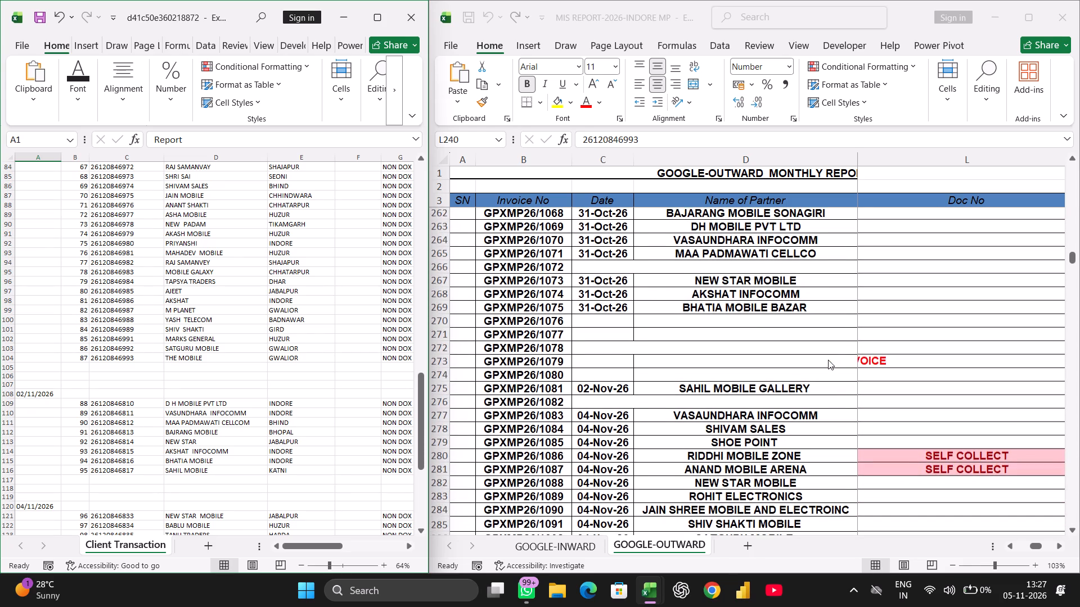
{"action": "scroll", "coordinate": [828, 360], "scroll_direction": "down", "scroll_amount": 2}
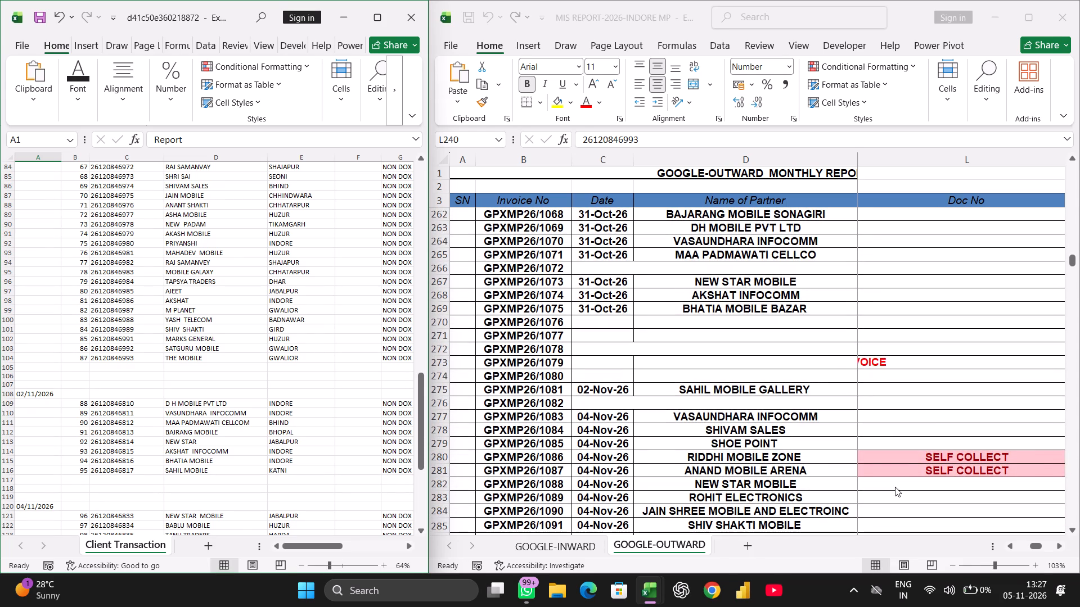
{"action": "double_click", "coordinate": [888, 383]}
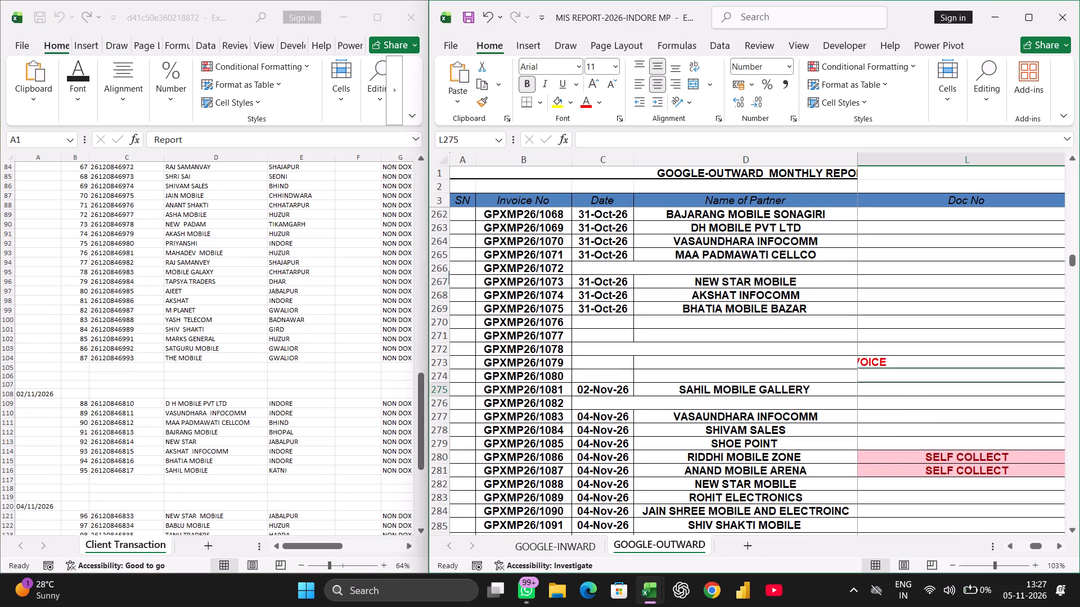
{"action": "double_click", "coordinate": [903, 390]}
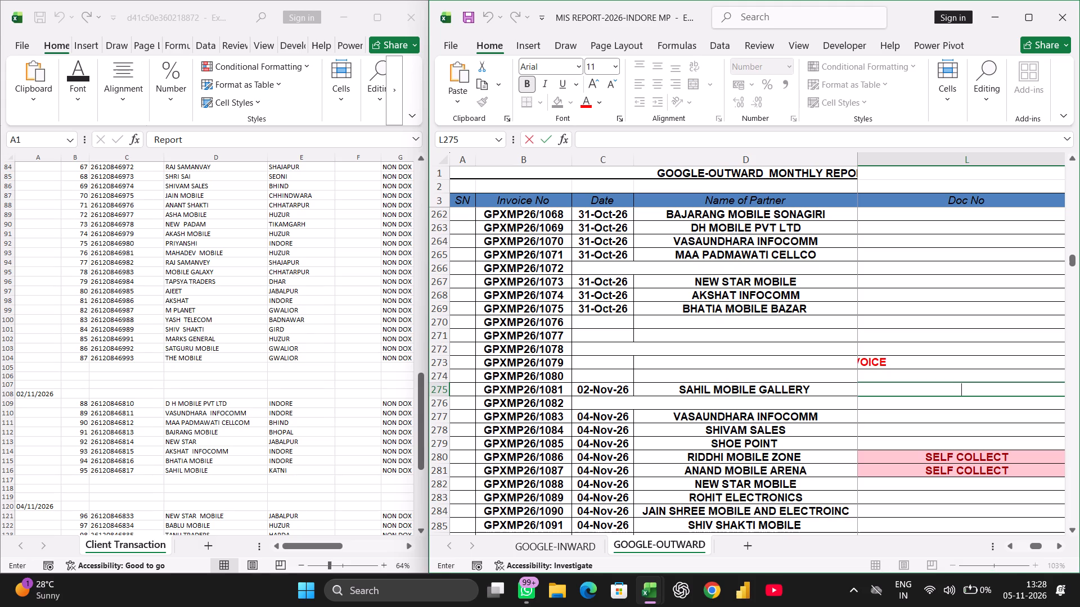
{"action": "key", "text": "ctrl+v"}
{"action": "key", "text": "8"}
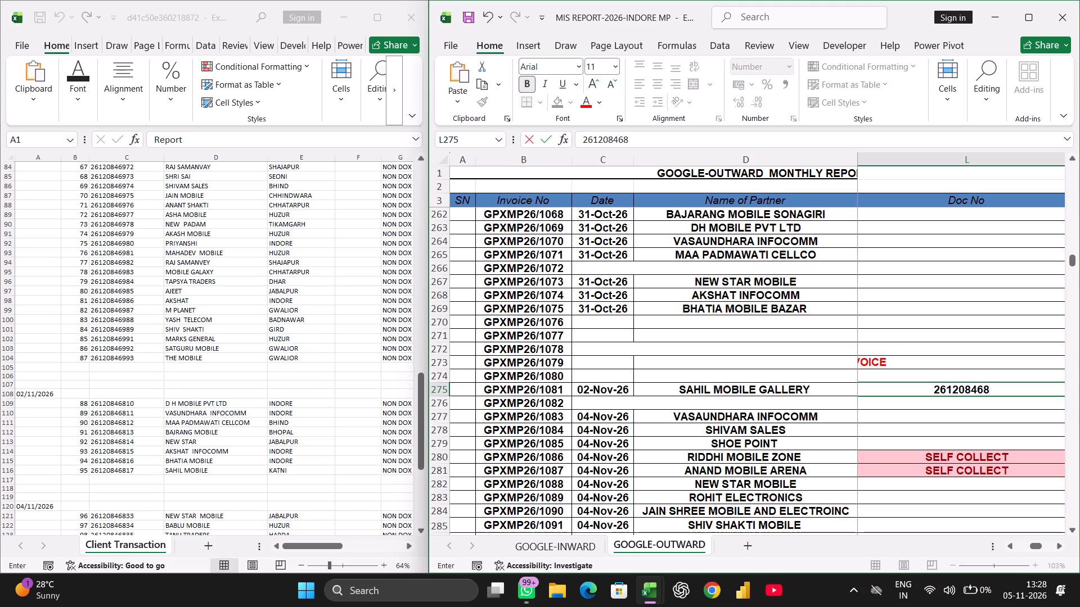
{"action": "type", "text": "17"}
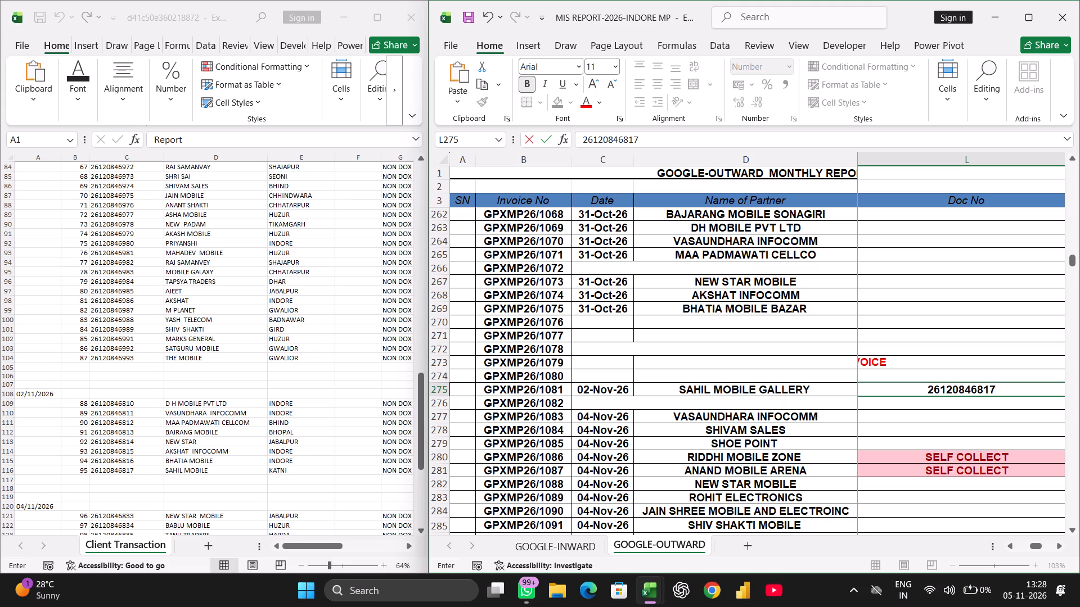
Return to the earlier blank Doc Nos and check invoice GPXMP26/1057's row details for Shri Sai Mobile Repairing Centre against the courier report's 31/10/2026 entries.
{"action": "scroll", "coordinate": [891, 345], "scroll_direction": "up", "scroll_amount": 1}
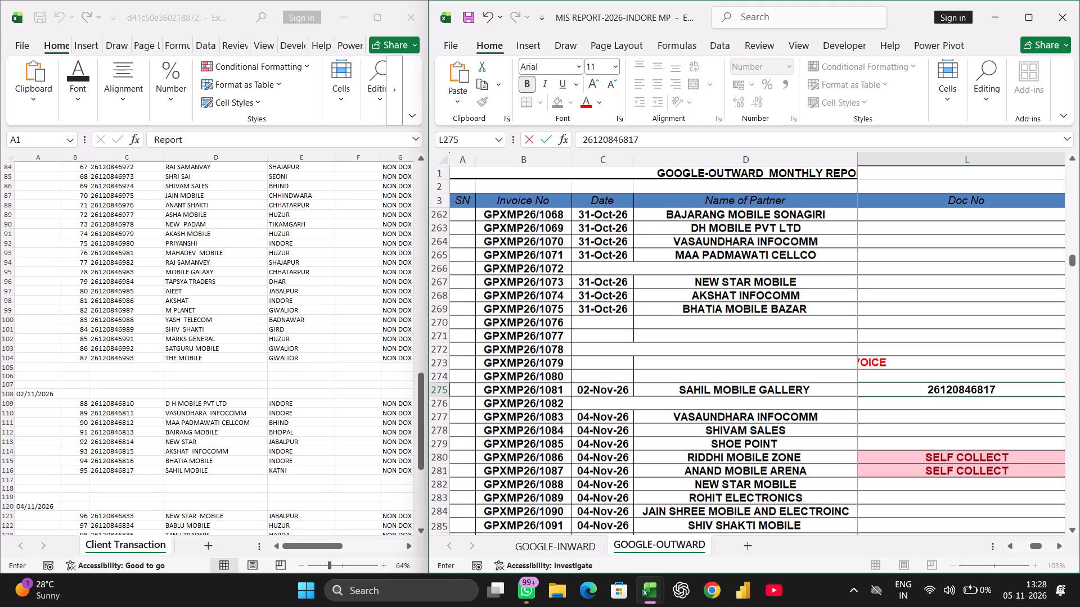
{"action": "scroll", "coordinate": [891, 345], "scroll_direction": "up", "scroll_amount": 1}
{"action": "double_click", "coordinate": [943, 389]}
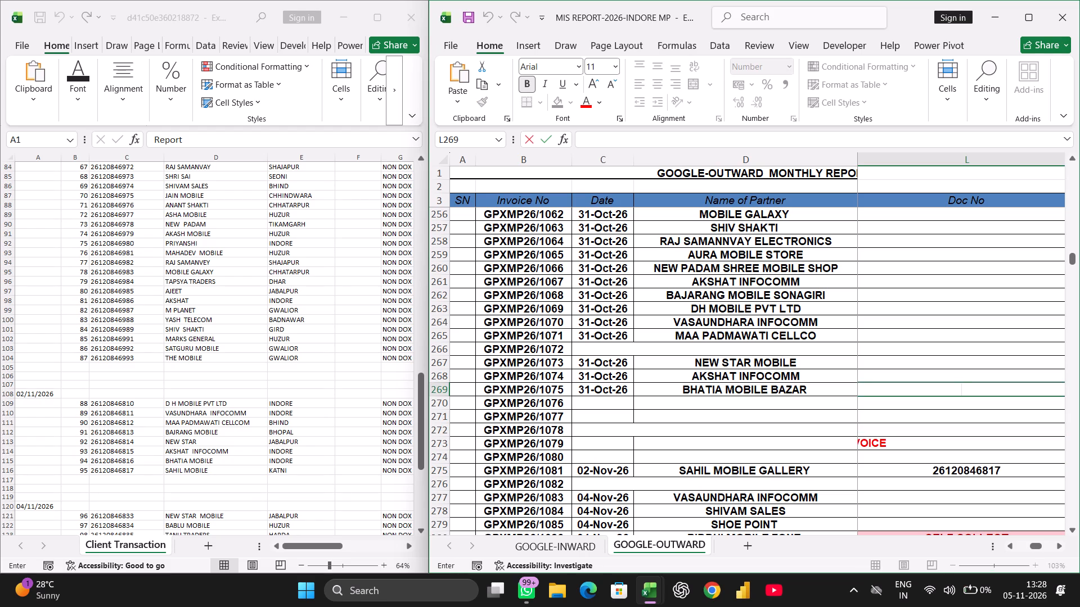
{"action": "scroll", "coordinate": [943, 389], "scroll_direction": "up", "scroll_amount": 1}
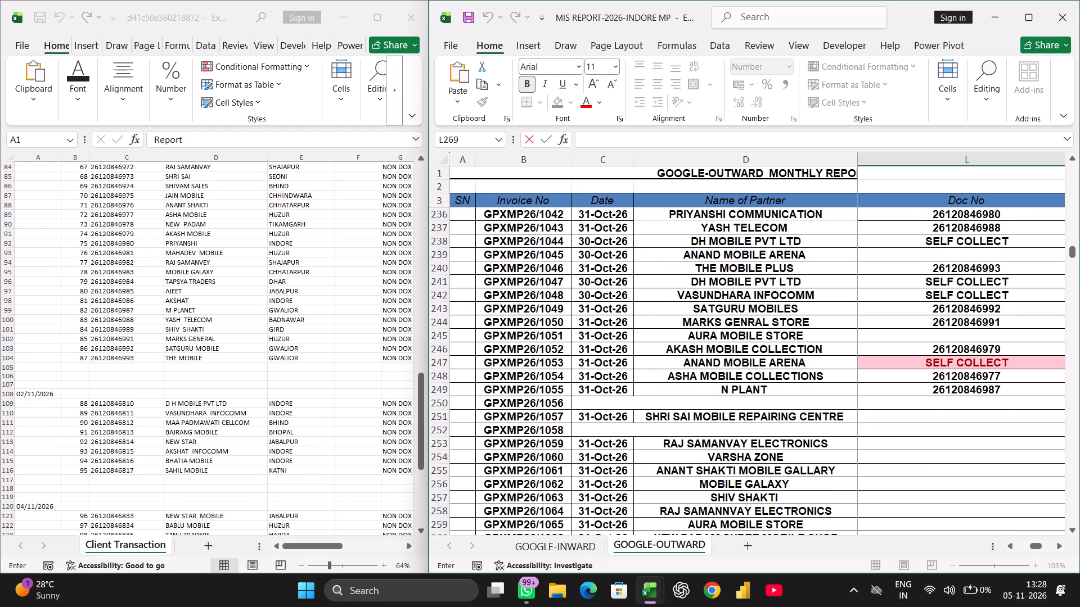
{"action": "scroll", "coordinate": [943, 389], "scroll_direction": "up", "scroll_amount": 1}
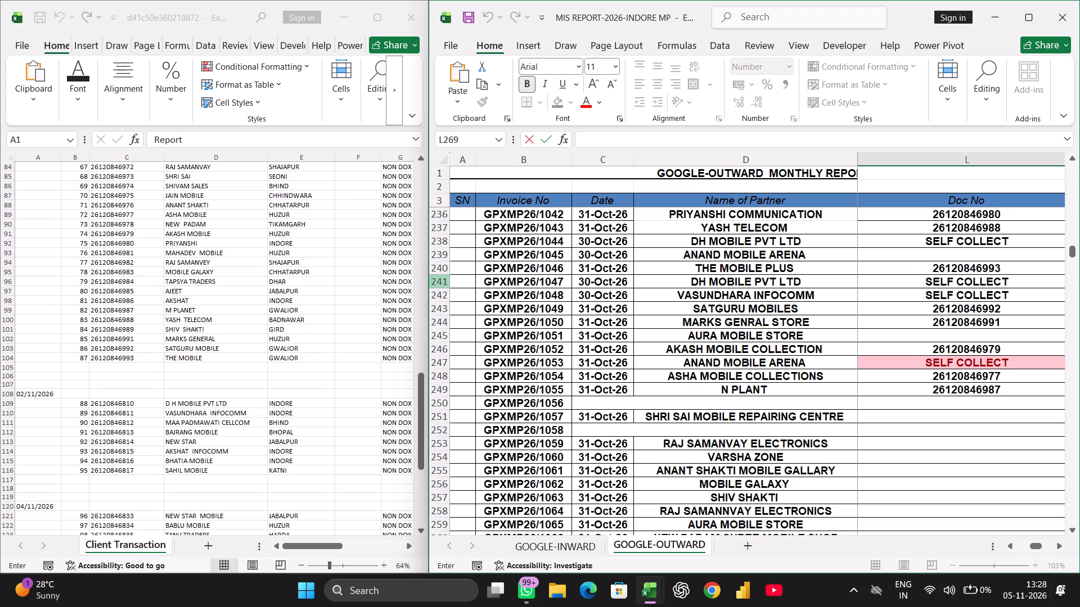
{"action": "double_click", "coordinate": [927, 419]}
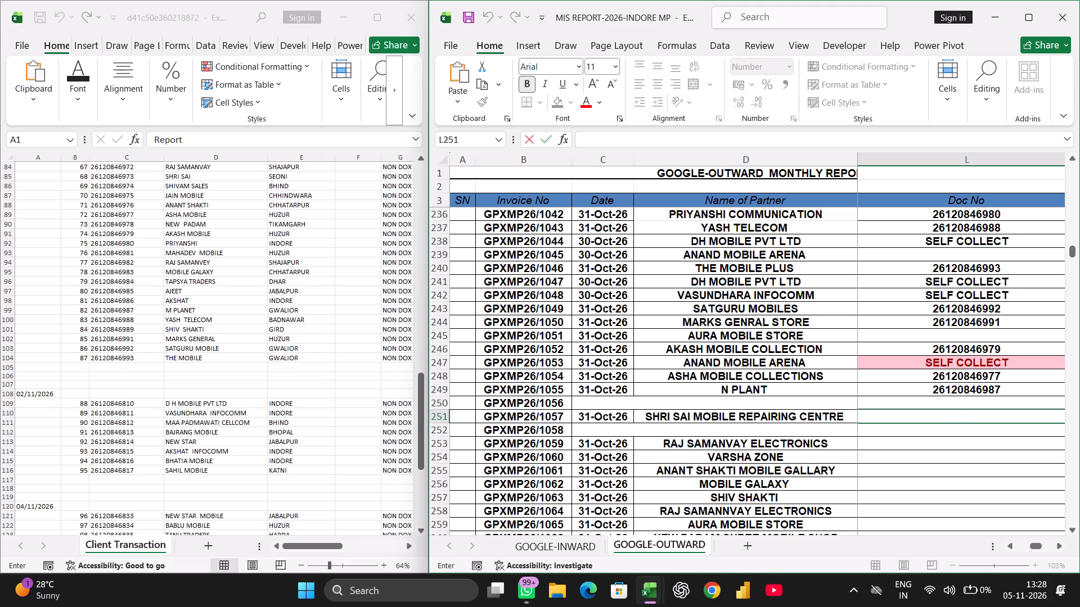
{"action": "scroll", "coordinate": [930, 406], "scroll_direction": "down", "scroll_amount": 8, "text": "ctrl"}
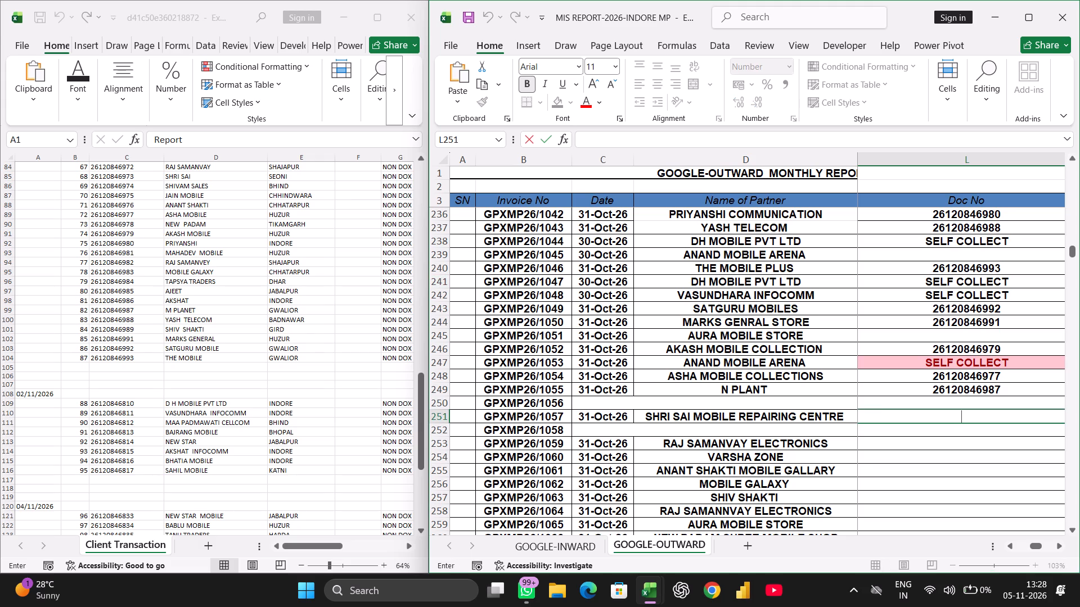
{"action": "scroll", "coordinate": [770, 382], "scroll_direction": "down", "scroll_amount": 6, "text": "ctrl"}
{"action": "left_click", "coordinate": [770, 382]}
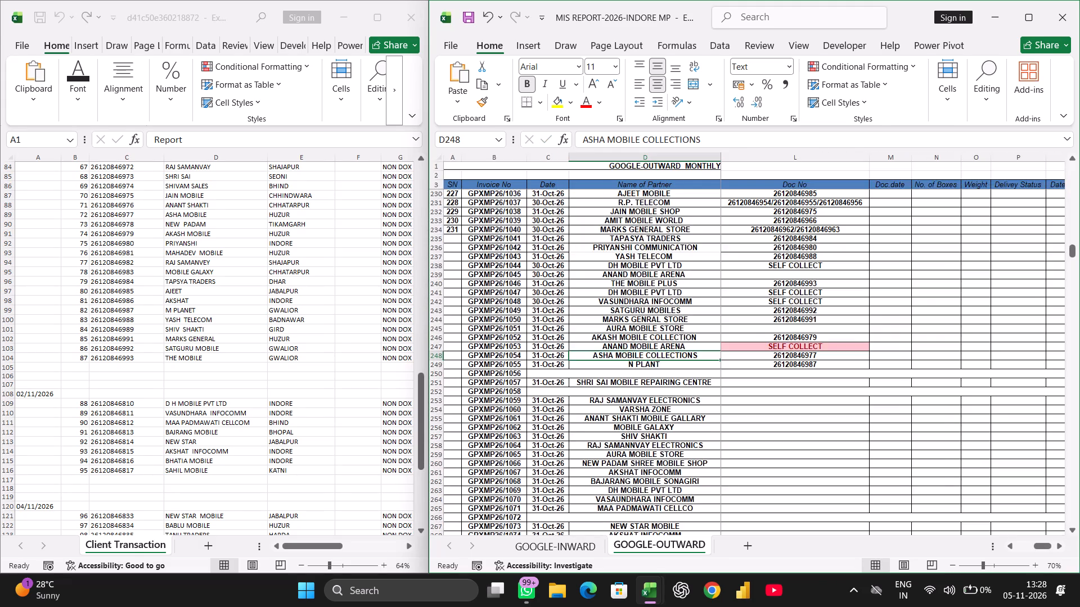
{"action": "scroll", "coordinate": [782, 382], "scroll_direction": "right", "scroll_amount": 2}
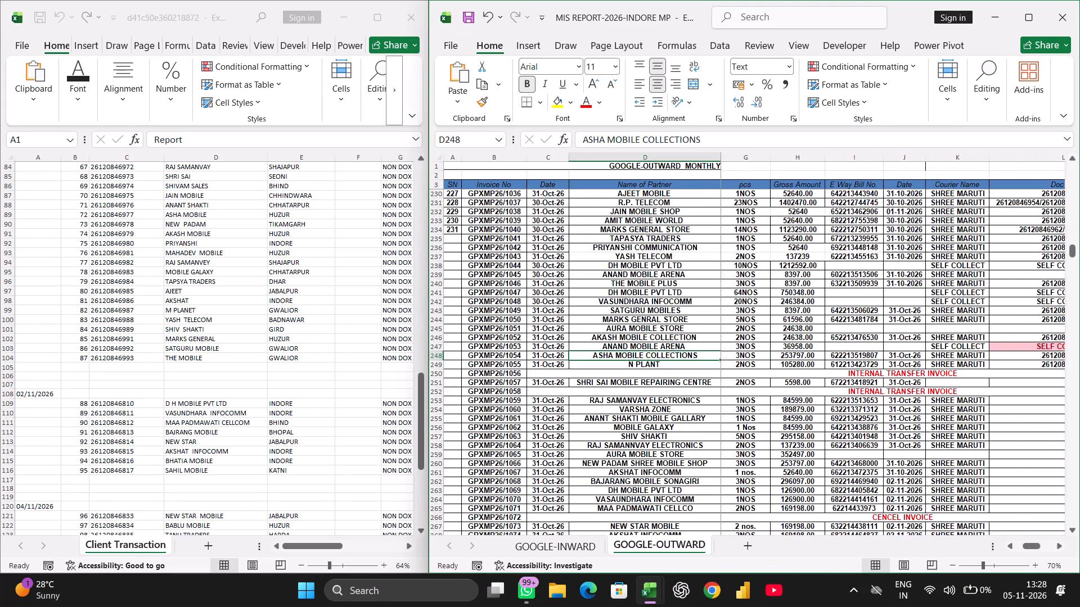
{"action": "scroll", "coordinate": [782, 382], "scroll_direction": "right", "scroll_amount": 3}
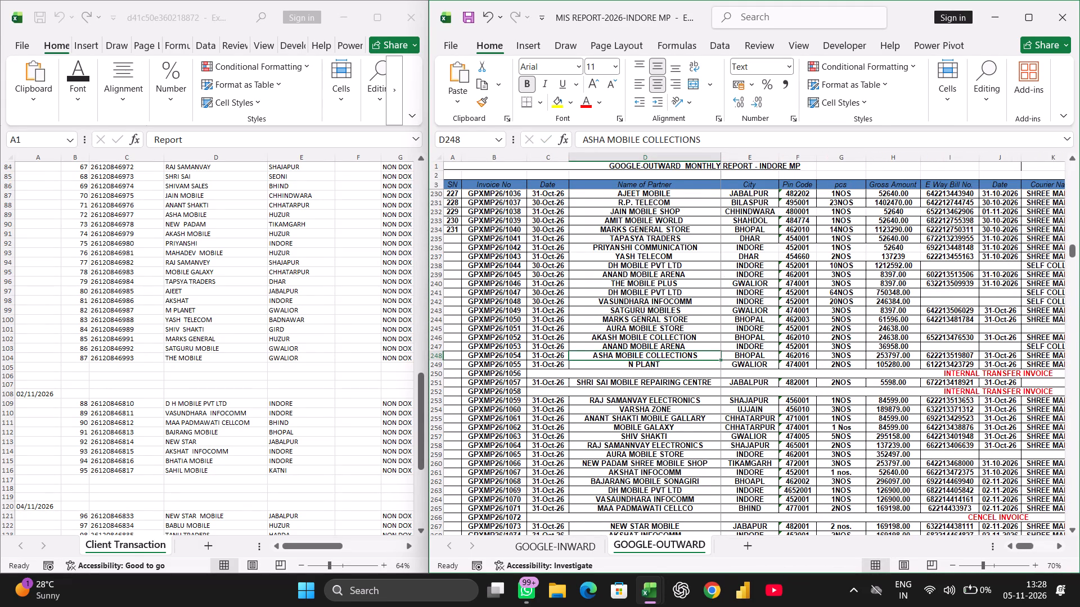
{"action": "left_click", "coordinate": [706, 382]}
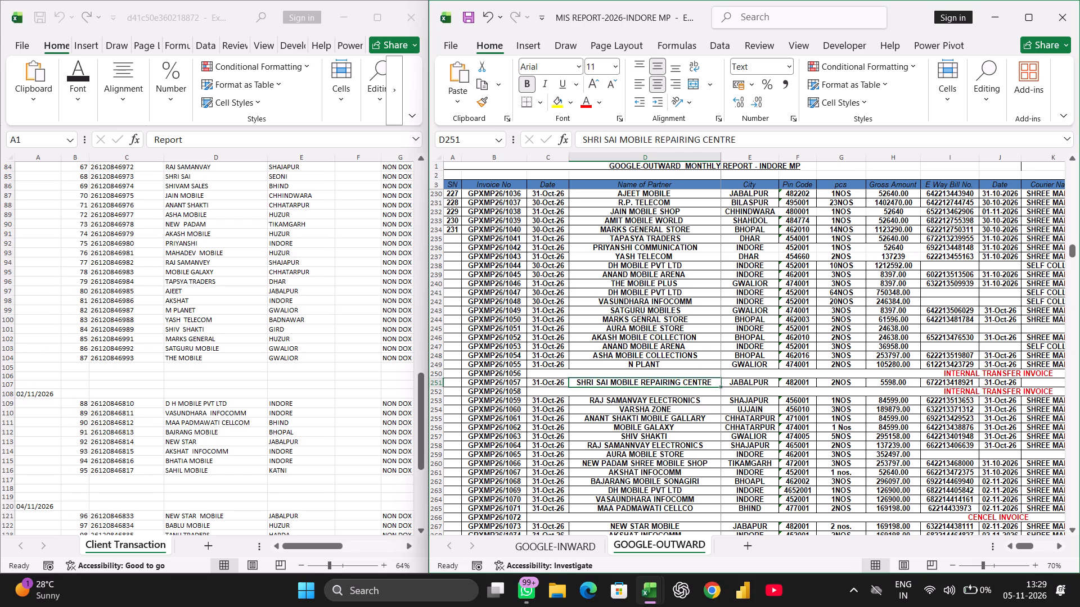
{"action": "scroll", "coordinate": [808, 404], "scroll_direction": "left", "scroll_amount": 1}
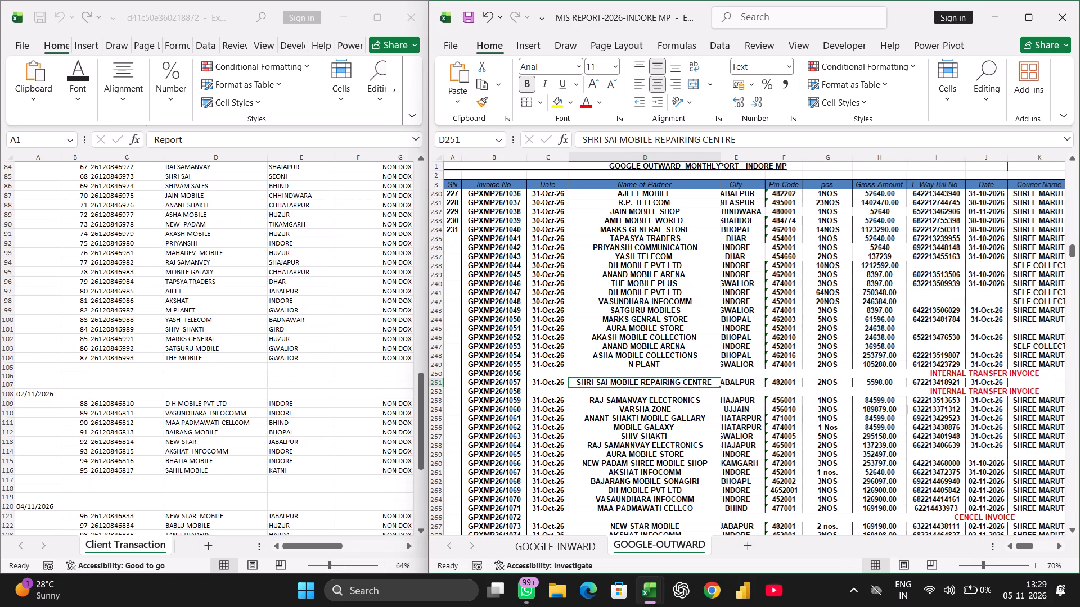
{"action": "scroll", "coordinate": [808, 404], "scroll_direction": "left", "scroll_amount": 4}
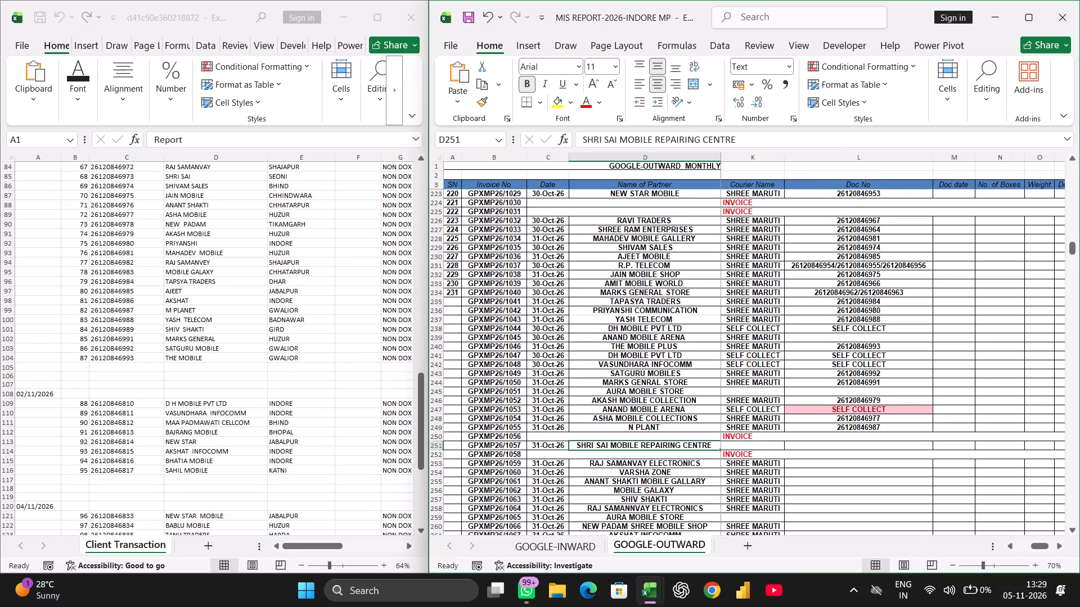
{"action": "scroll", "coordinate": [299, 301], "scroll_direction": "up", "scroll_amount": 1}
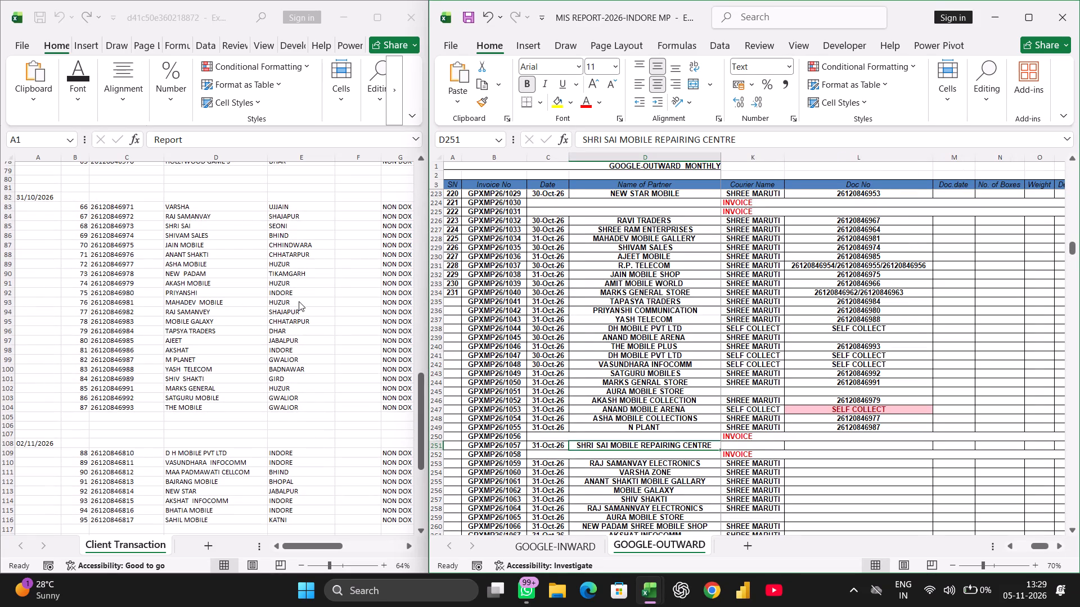
{"action": "scroll", "coordinate": [299, 301], "scroll_direction": "up", "scroll_amount": 1}
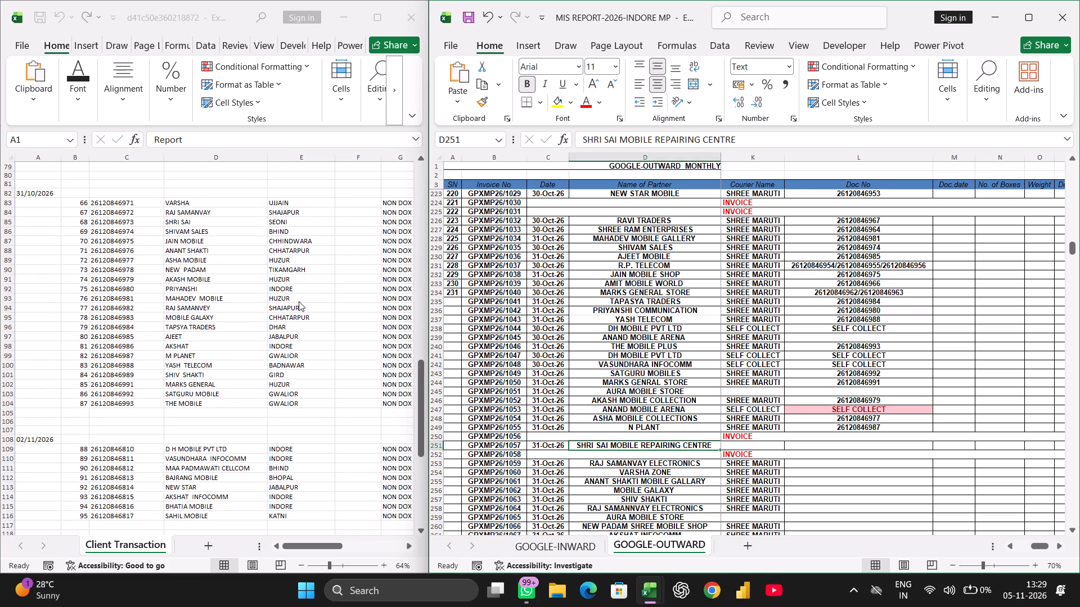
{"action": "double_click", "coordinate": [853, 445]}
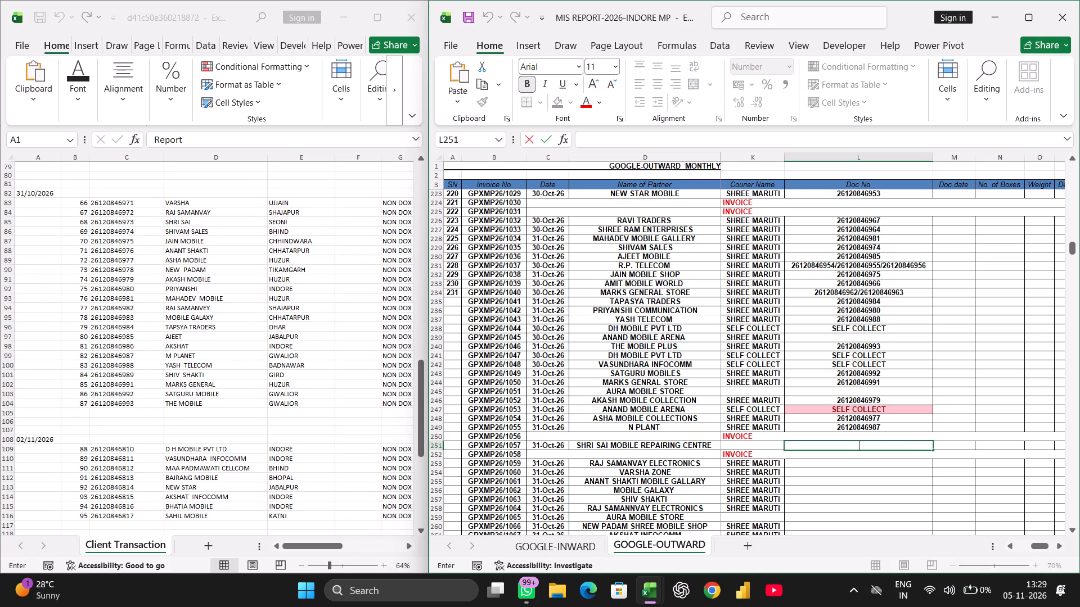
{"action": "key", "text": "ctrl+v"}
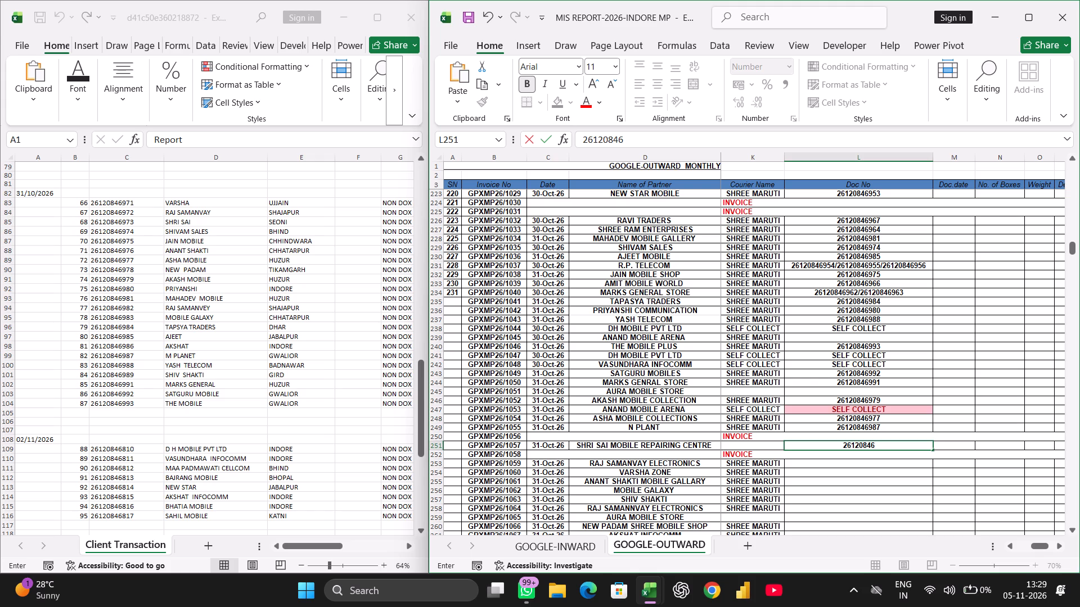
{"action": "type", "text": "973"}
{"action": "double_click", "coordinate": [847, 465]}
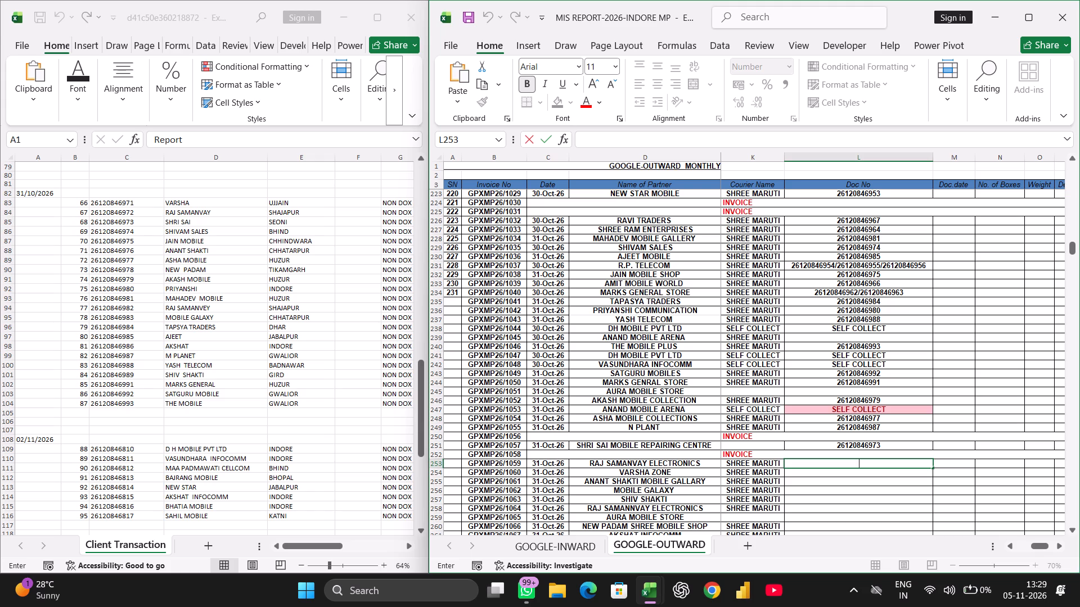
{"action": "key", "text": "ctrl+v"}
{"action": "type", "text": "982"}
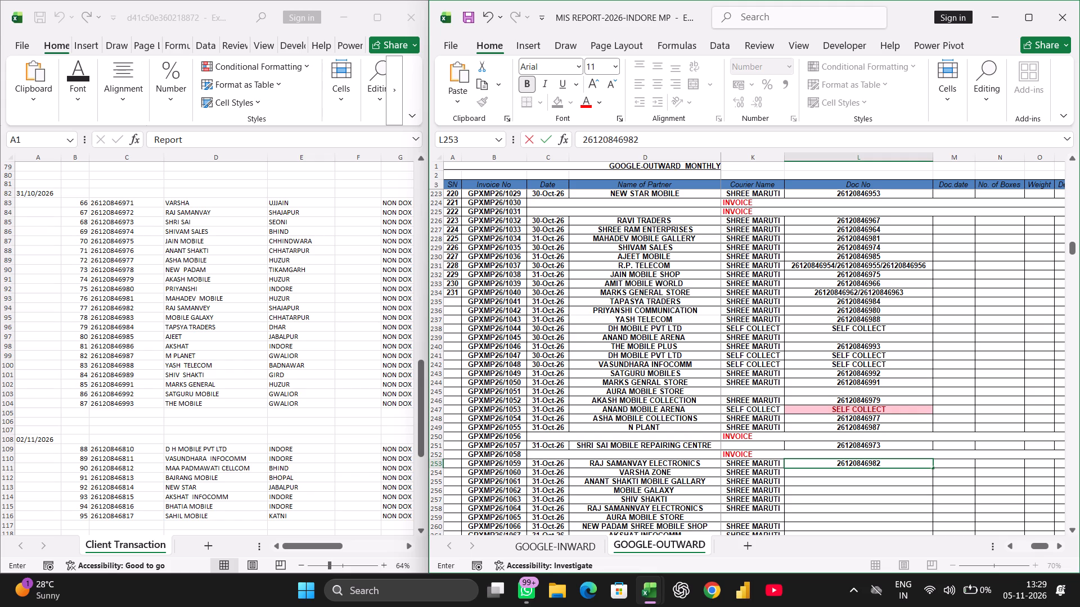
{"action": "double_click", "coordinate": [847, 475]}
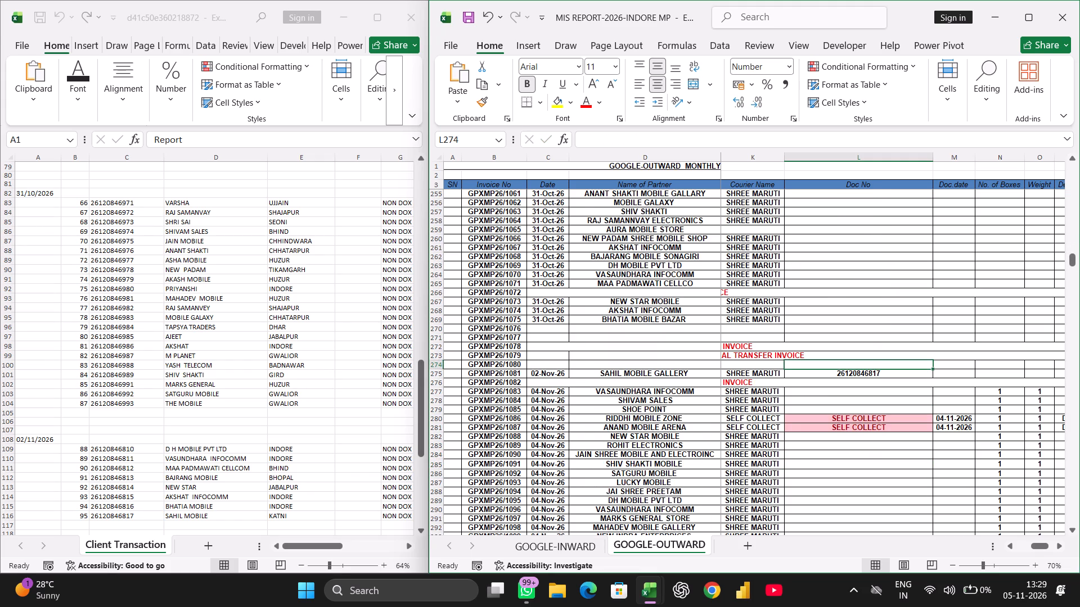
{"action": "scroll", "coordinate": [837, 396], "scroll_direction": "up", "scroll_amount": 3}
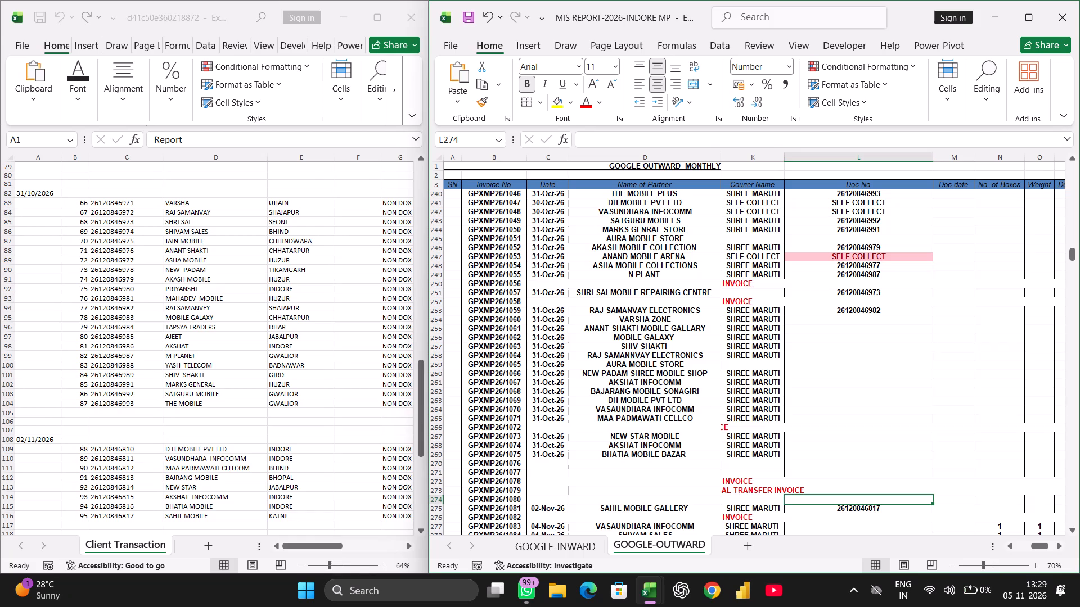
{"action": "double_click", "coordinate": [865, 320]}
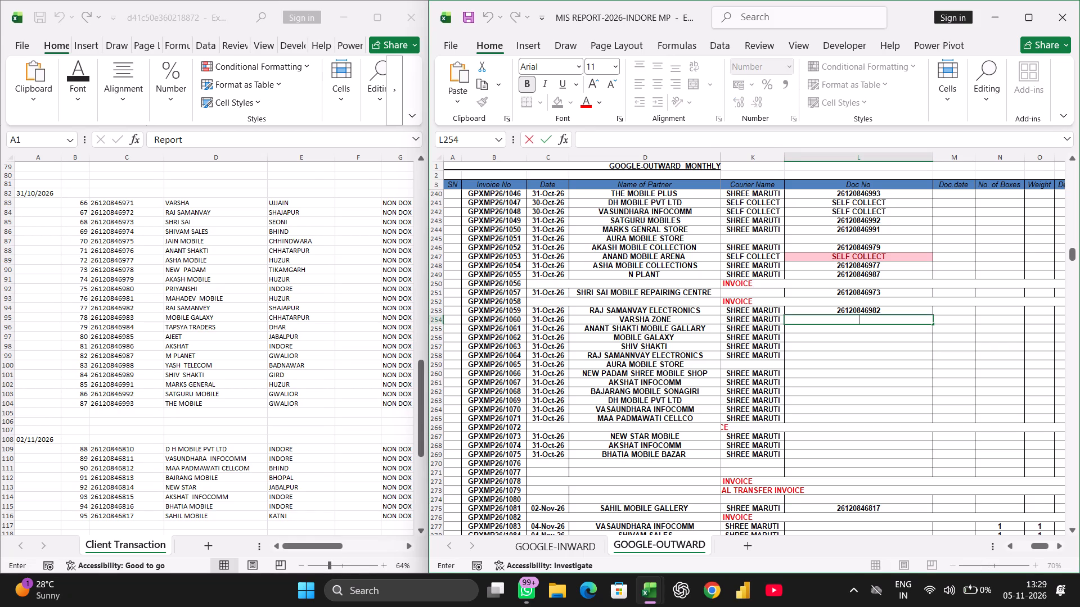
{"action": "key", "text": "ctrl+v"}
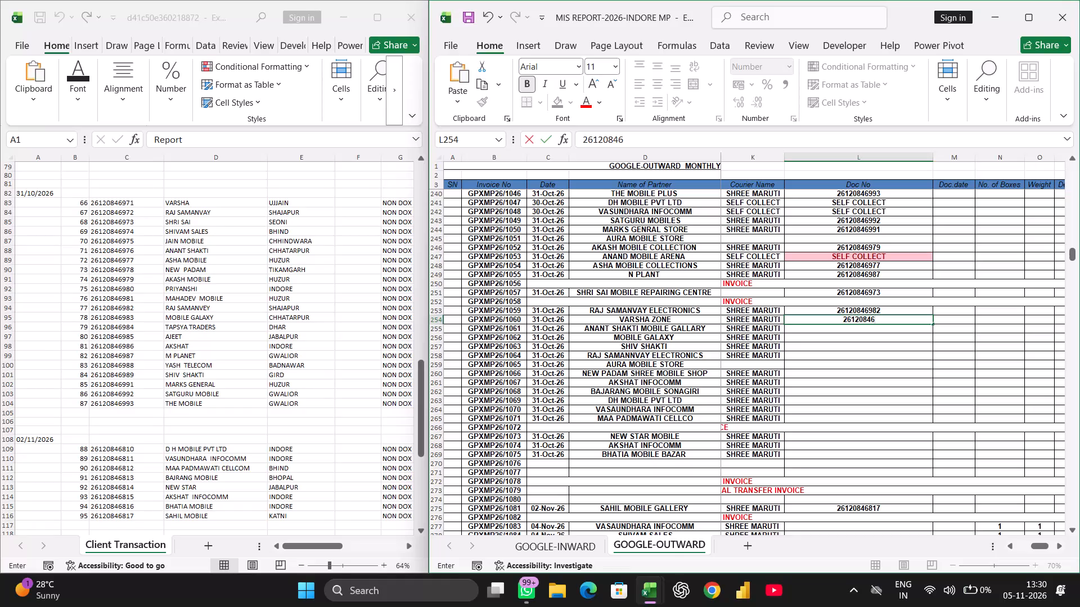
{"action": "type", "text": "971"}
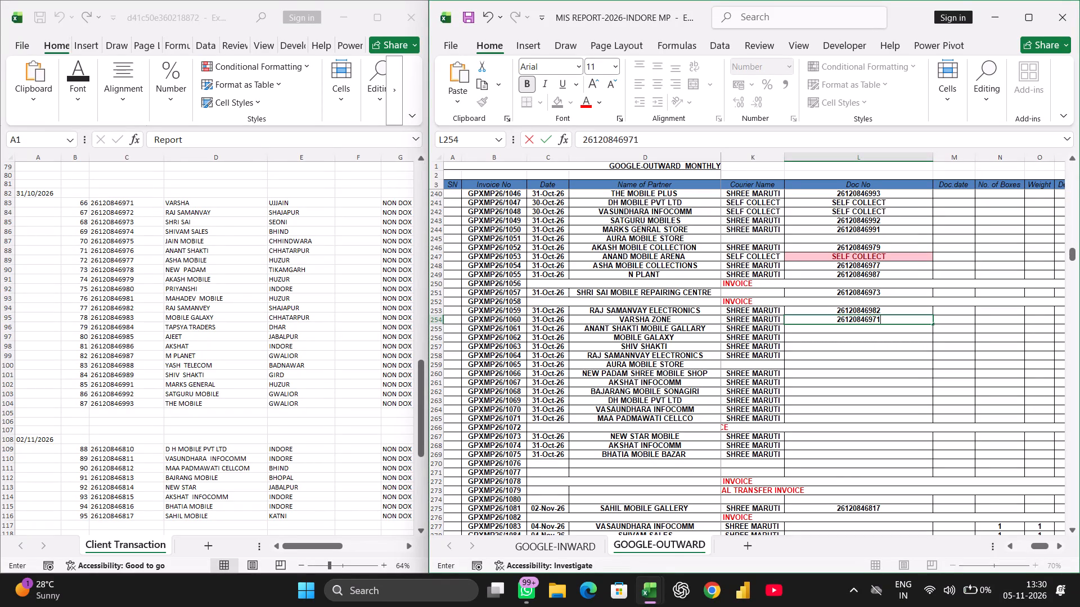
{"action": "double_click", "coordinate": [845, 329]}
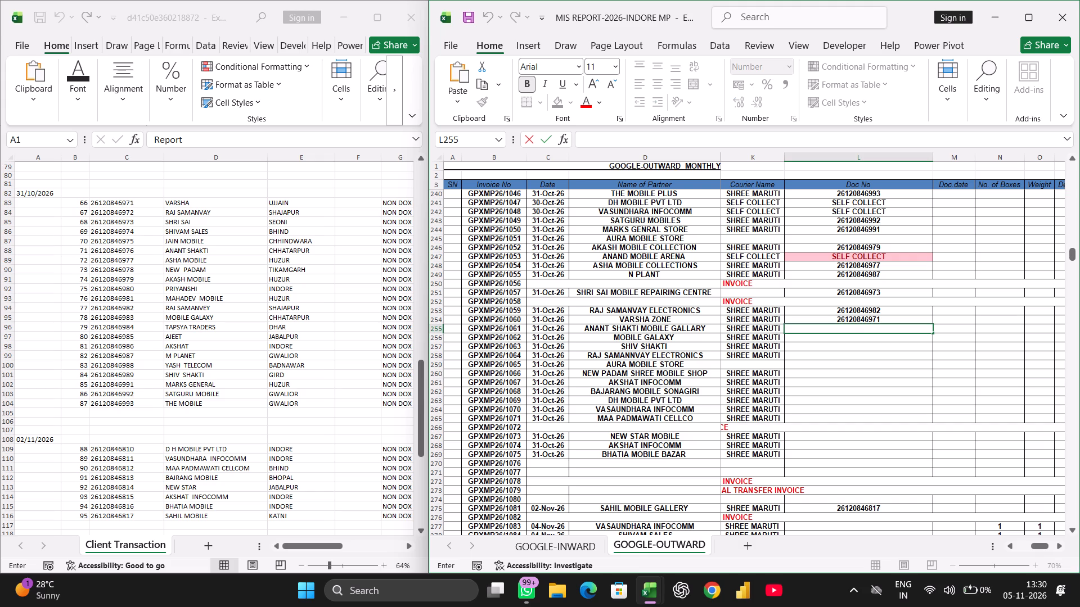
{"action": "key", "text": "ctrl+v"}
{"action": "type", "text": "97"}
{"action": "key", "text": "6"}
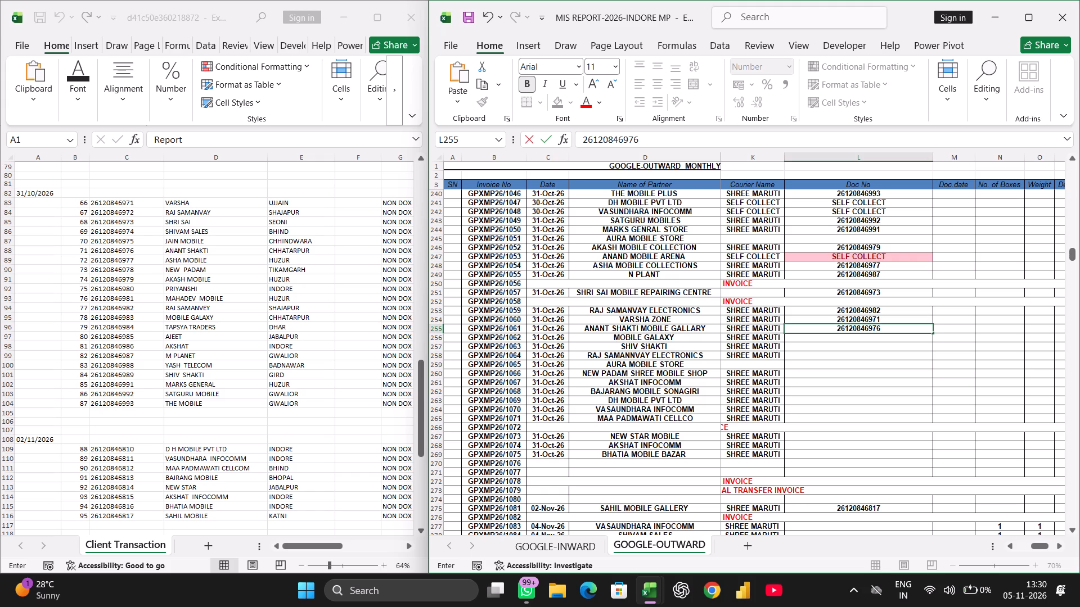
{"action": "double_click", "coordinate": [854, 337]}
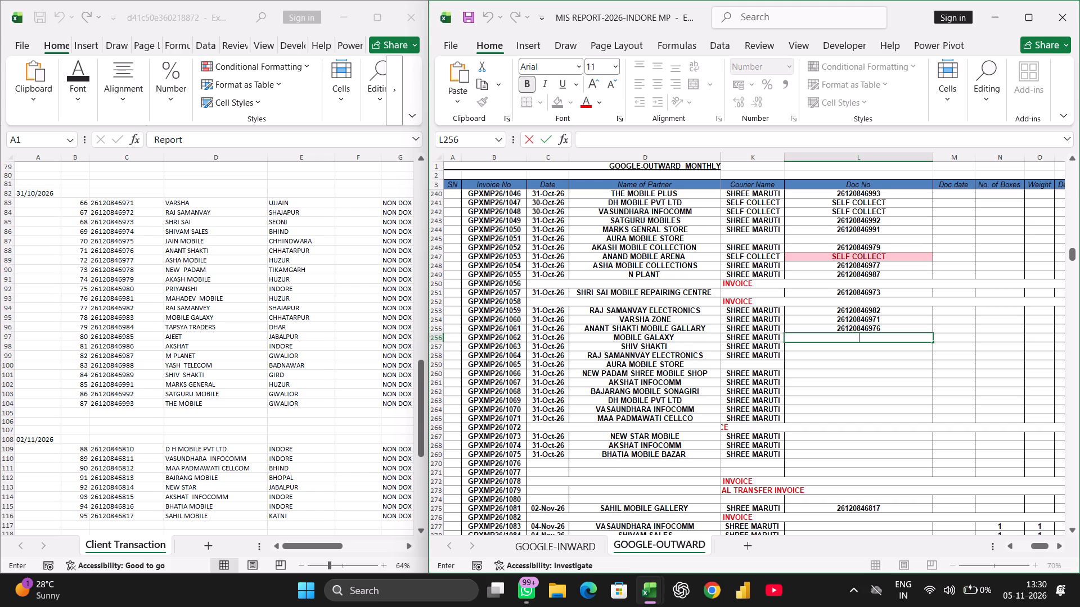
{"action": "key", "text": "ctrl+v"}
{"action": "type", "text": "998"}
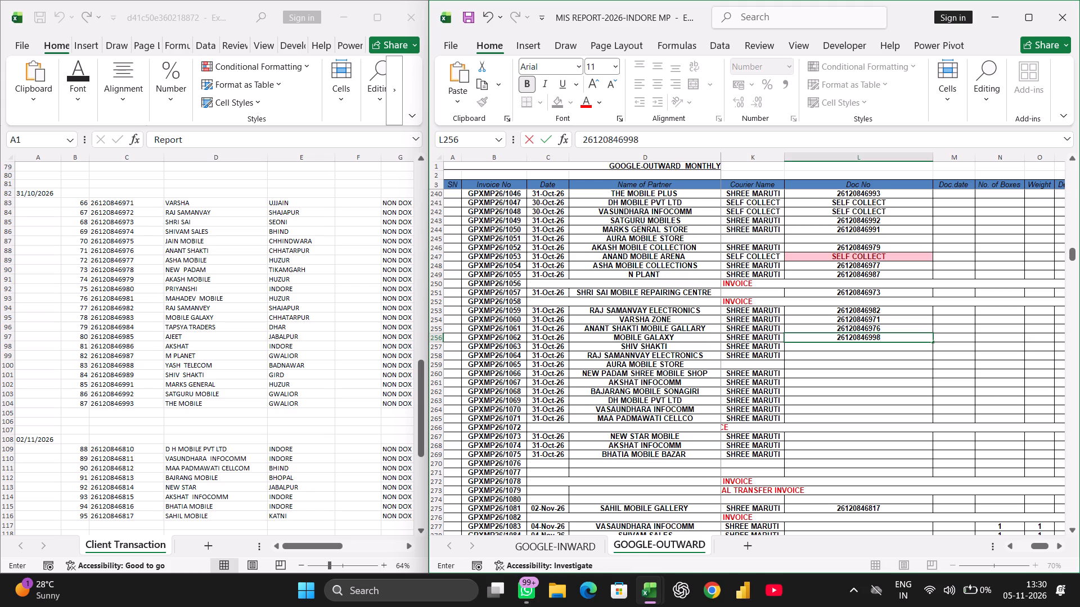
{"action": "key", "text": "3"}
{"action": "key", "text": "BackSpace"}
{"action": "key", "text": "BackSpace"}
{"action": "key", "text": "BackSpace"}
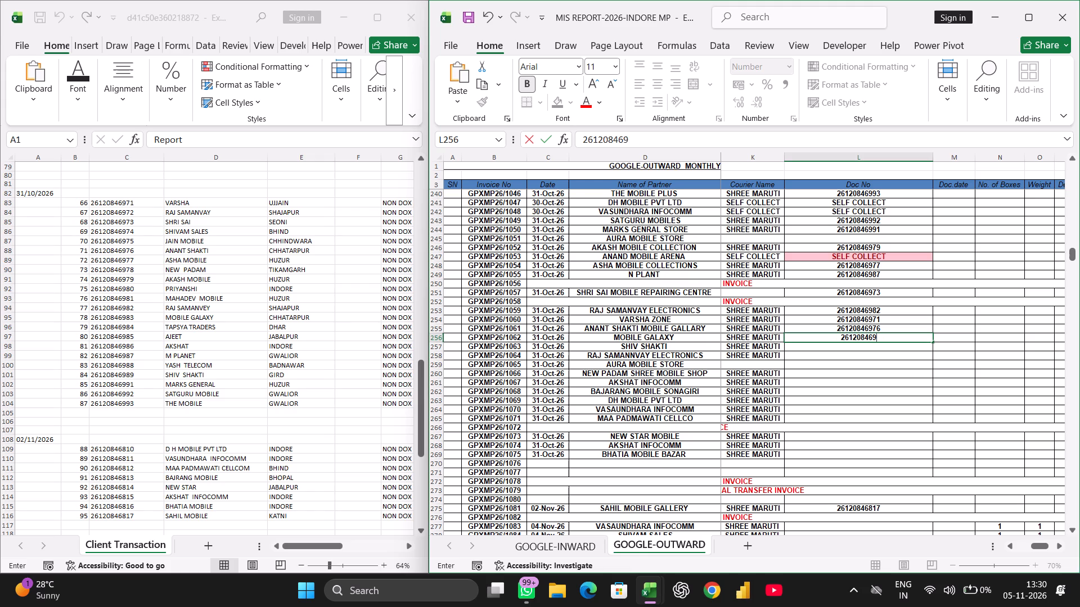
{"action": "type", "text": "83"}
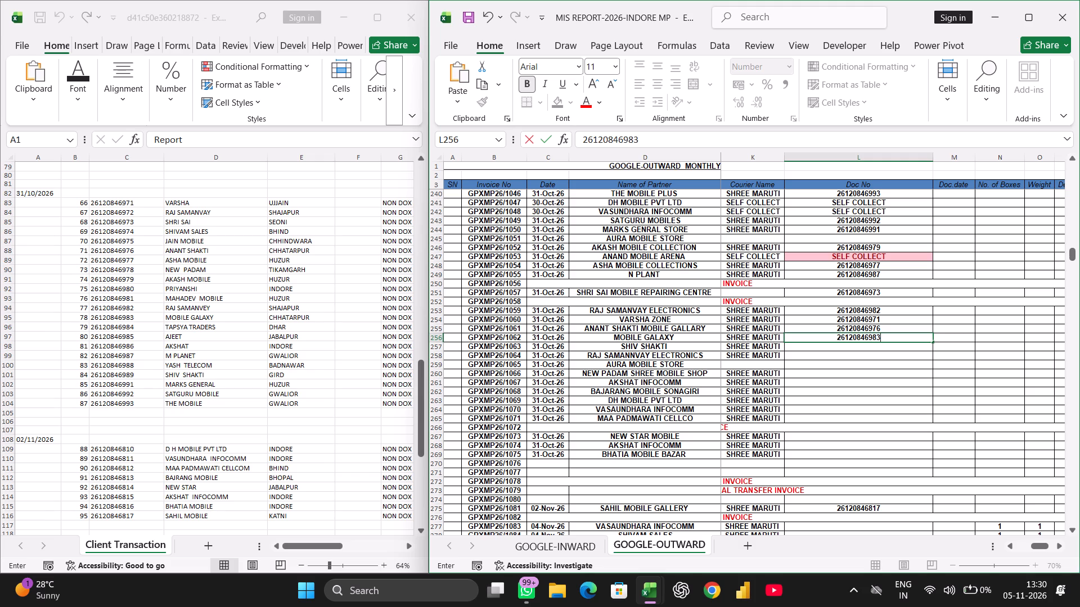
{"action": "double_click", "coordinate": [838, 349]}
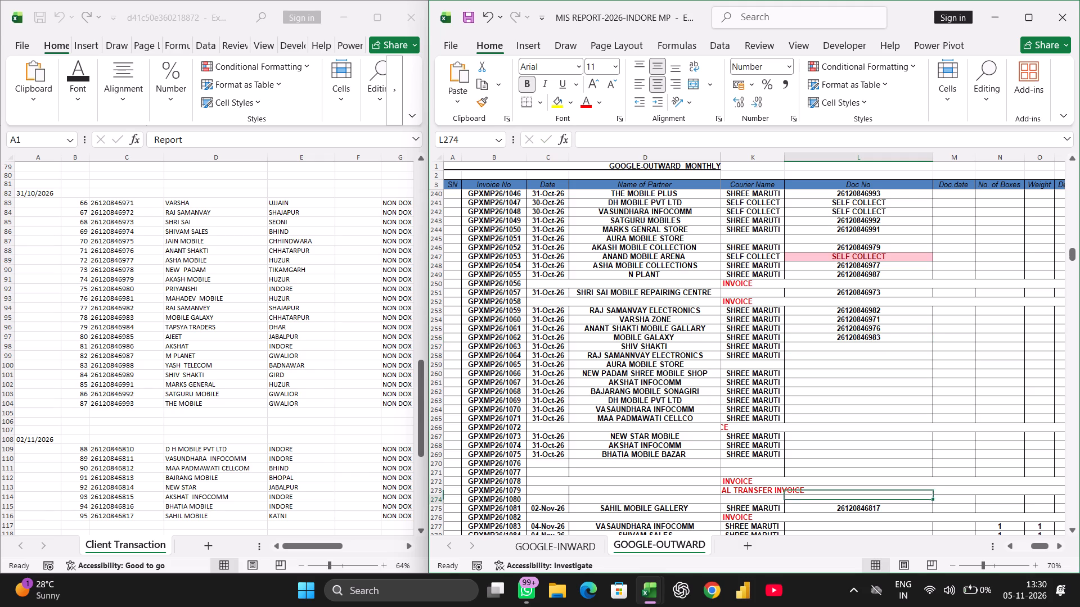
{"action": "double_click", "coordinate": [848, 347]}
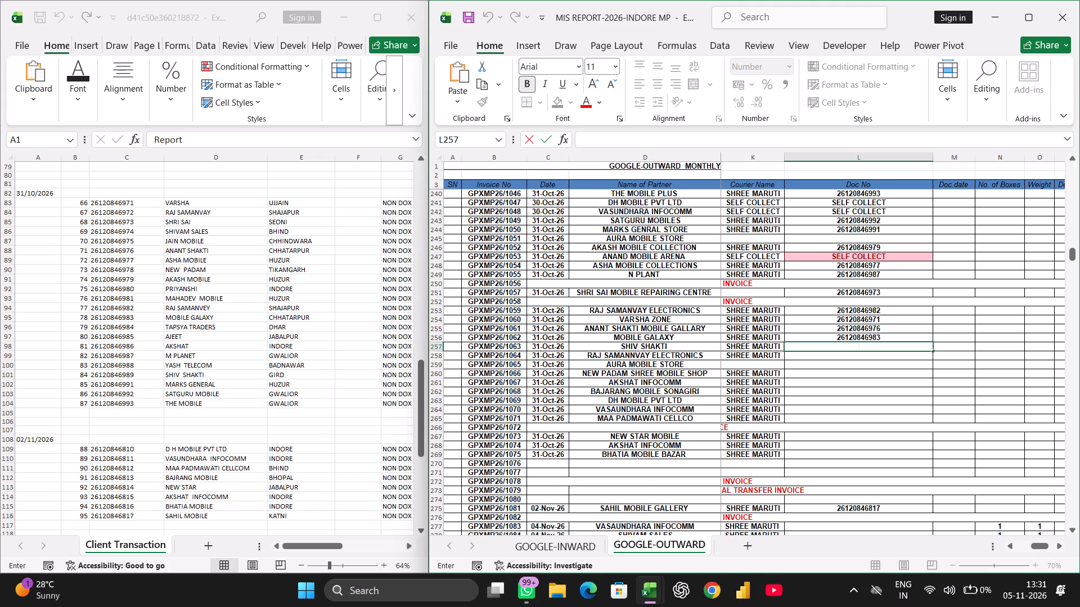
{"action": "key", "text": "ctrl+v"}
{"action": "type", "text": "989"}
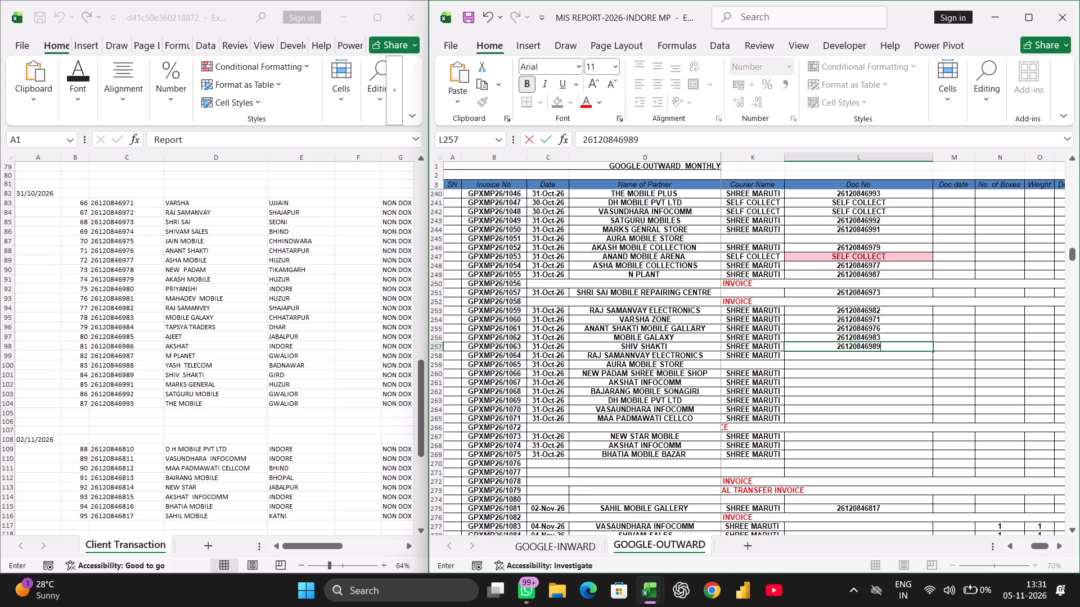
{"action": "double_click", "coordinate": [853, 359]}
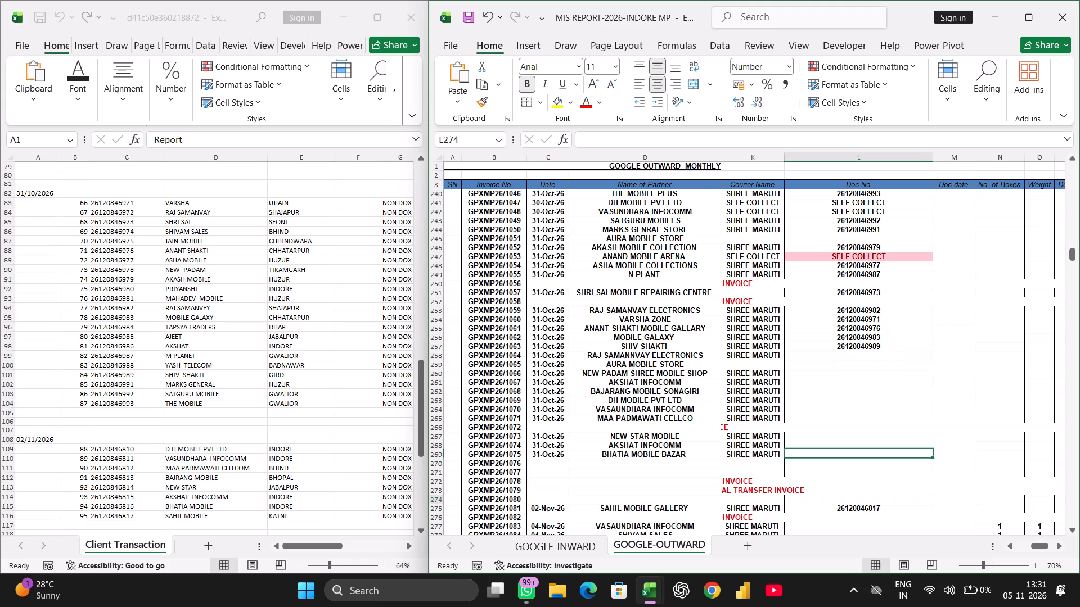
{"action": "double_click", "coordinate": [853, 359]}
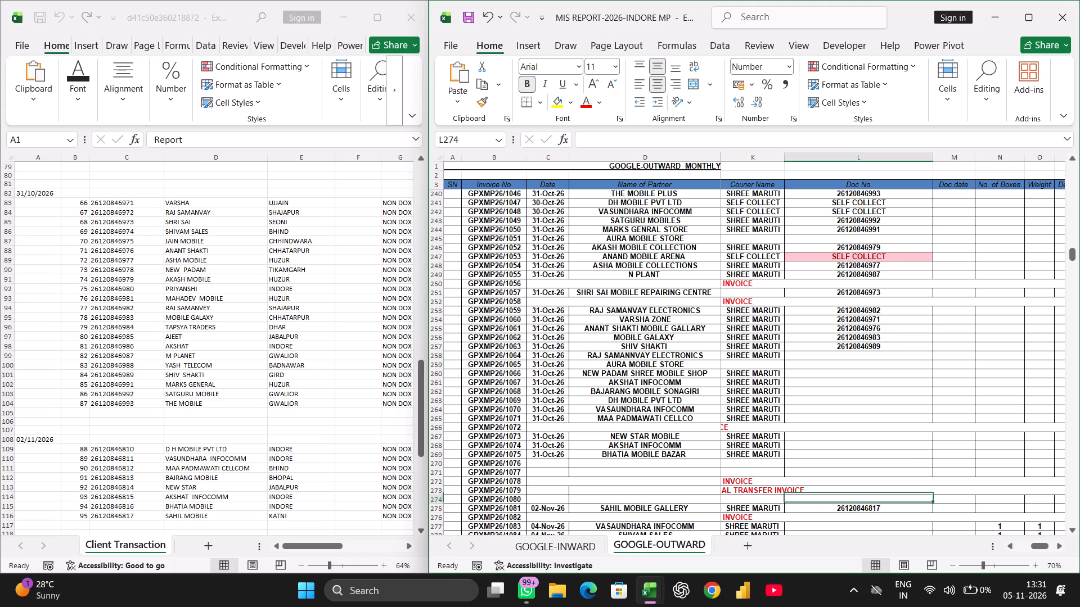
{"action": "double_click", "coordinate": [853, 355]}
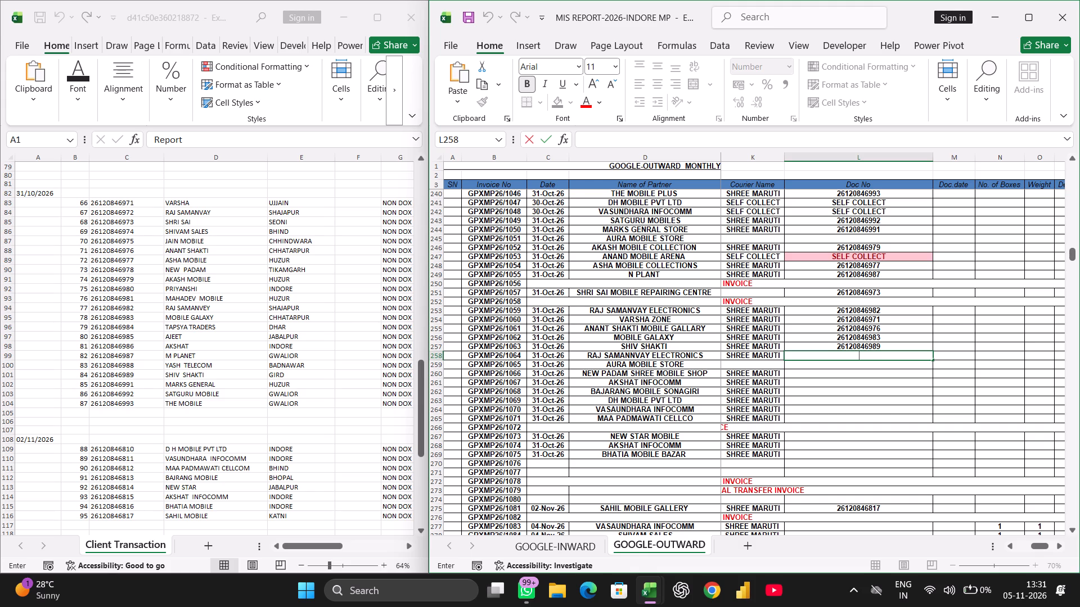
{"action": "key", "text": "ctrl+v"}
{"action": "key", "text": "9"}
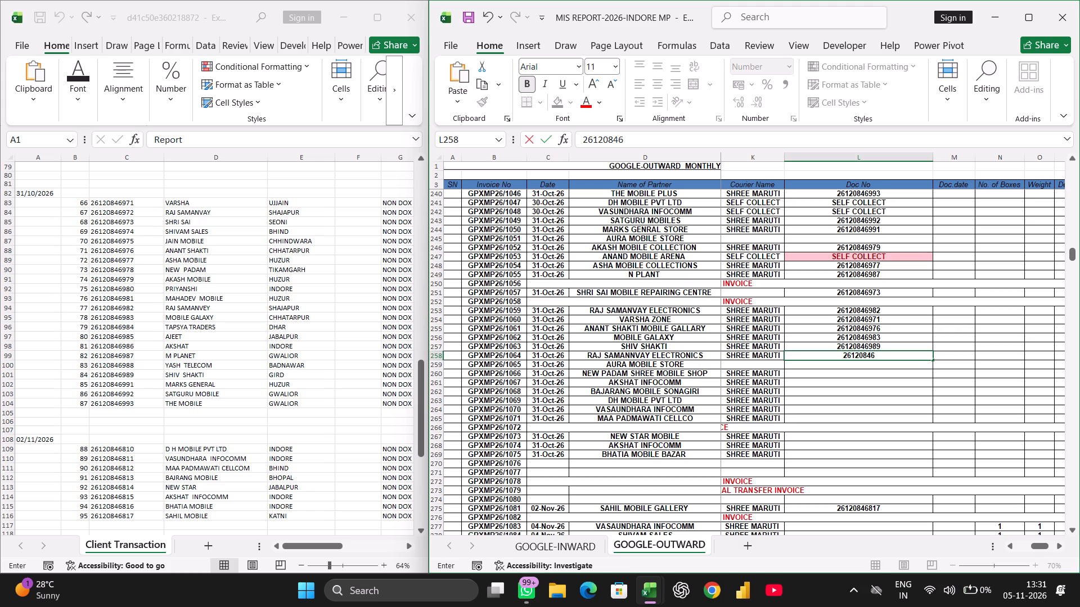
{"action": "type", "text": "72"}
{"action": "key", "text": "Down"}
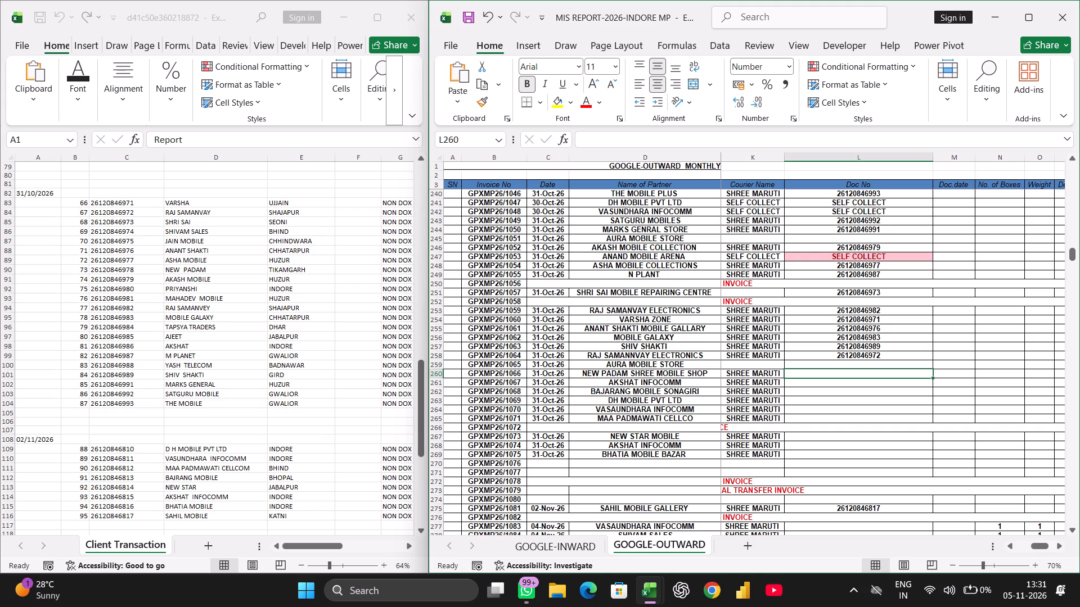
{"action": "key", "text": "ctrl+v"}
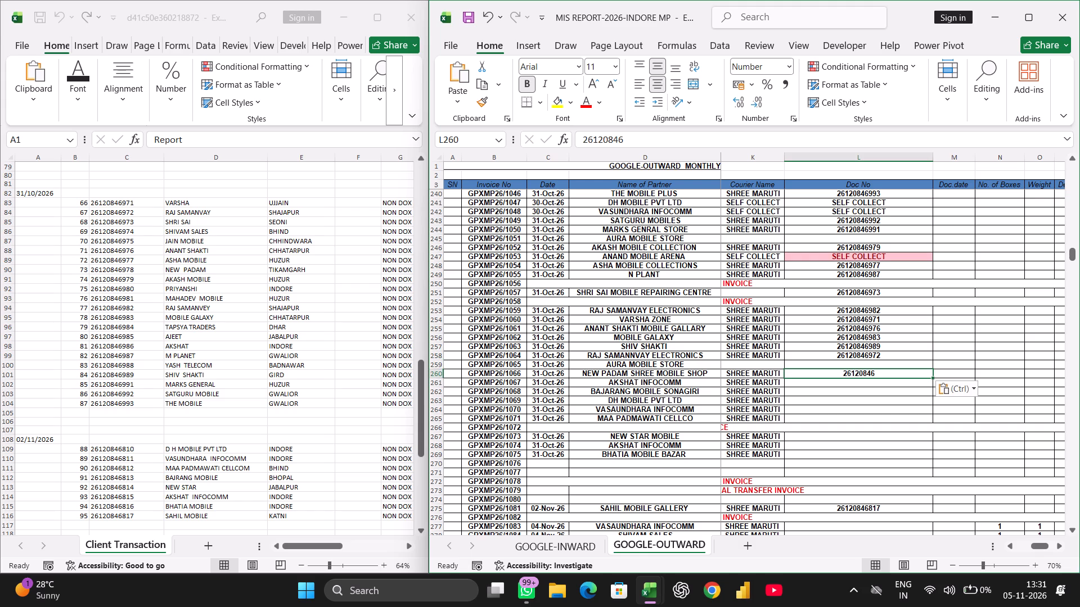
{"action": "type", "text": "978"}
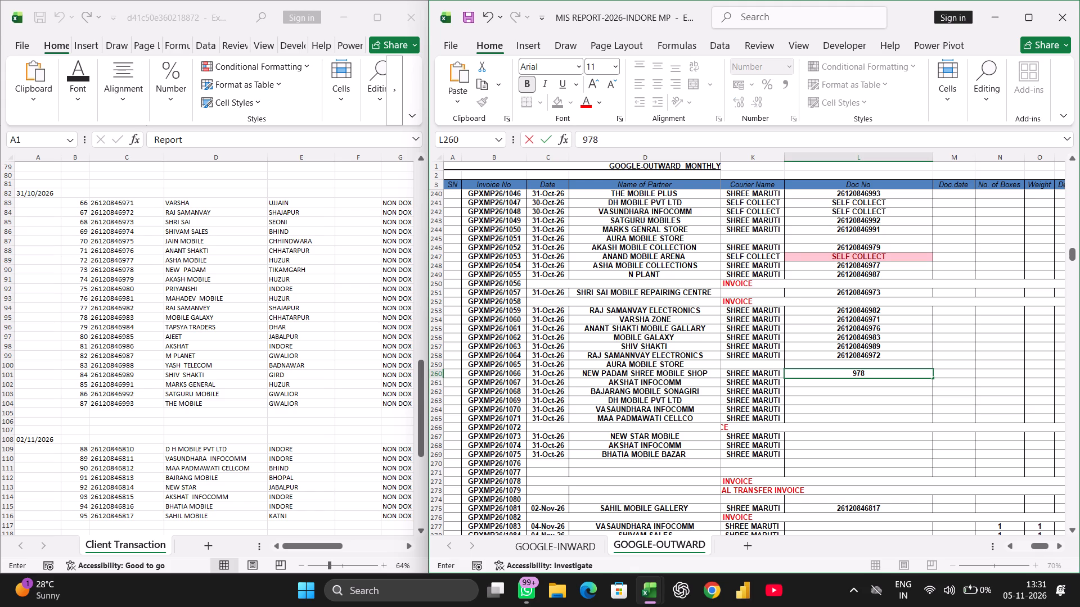
{"action": "key", "text": "Left"}
{"action": "key", "text": "Left"}
{"action": "key", "text": "Right"}
{"action": "key", "text": "Right"}
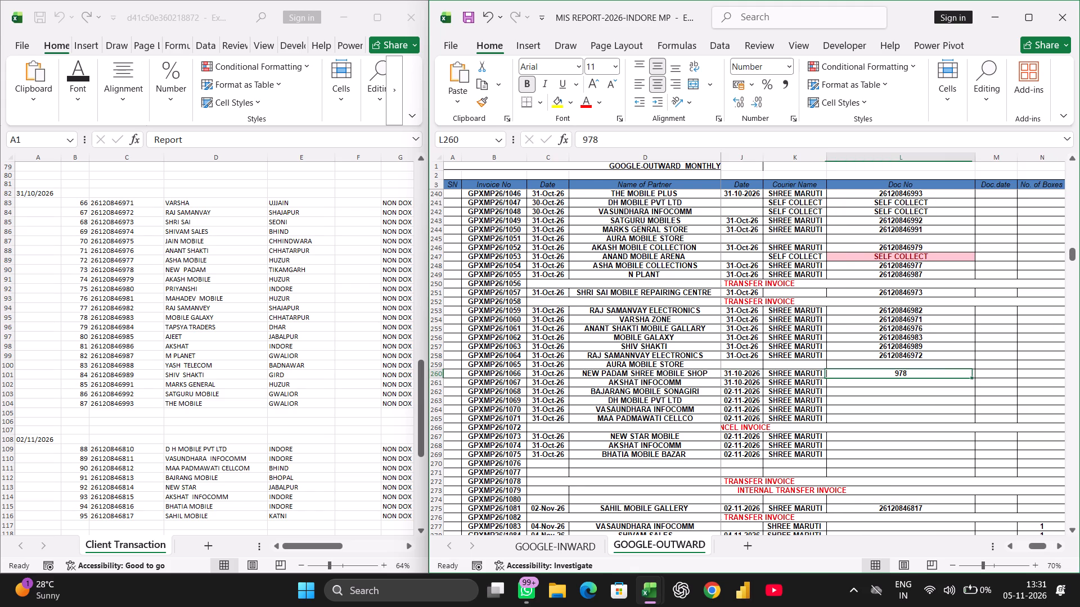
{"action": "double_click", "coordinate": [915, 373]}
{"action": "key", "text": "Left"}
{"action": "key", "text": "Left"}
{"action": "key", "text": "Left"}
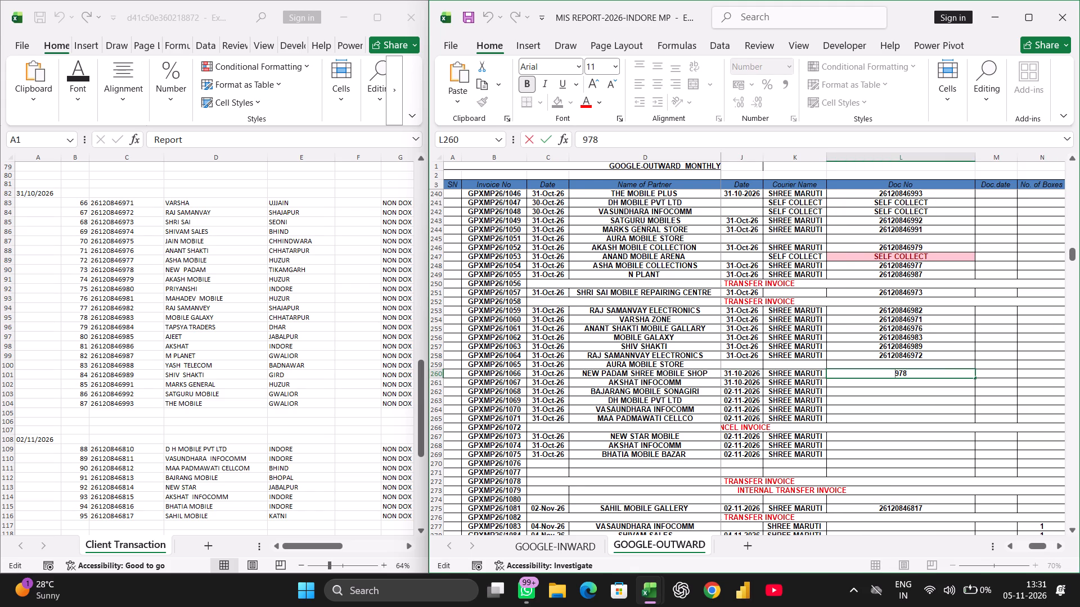
{"action": "key", "text": "ctrl+v"}
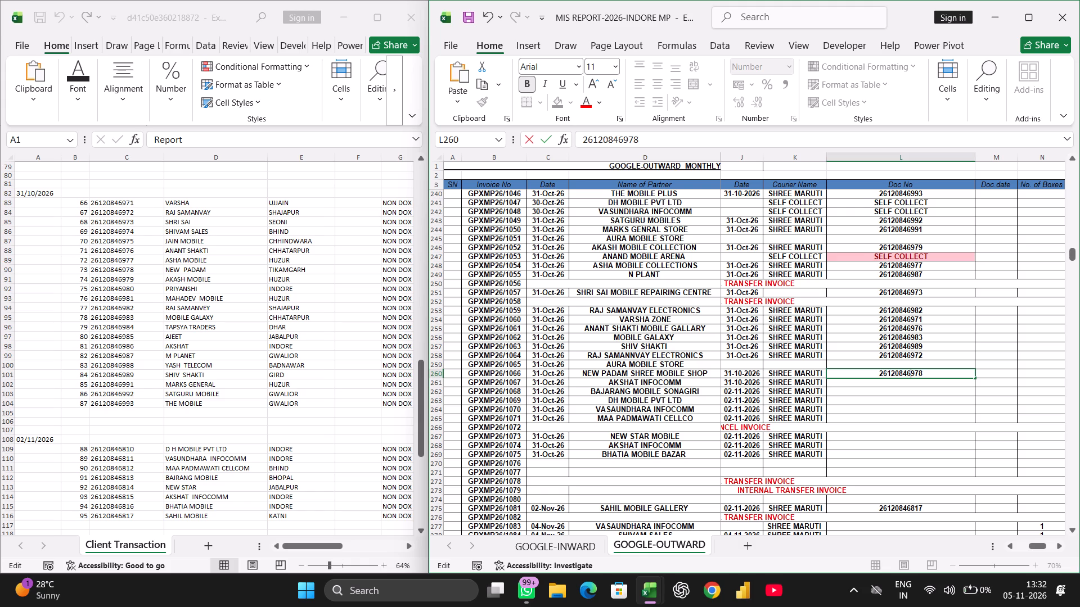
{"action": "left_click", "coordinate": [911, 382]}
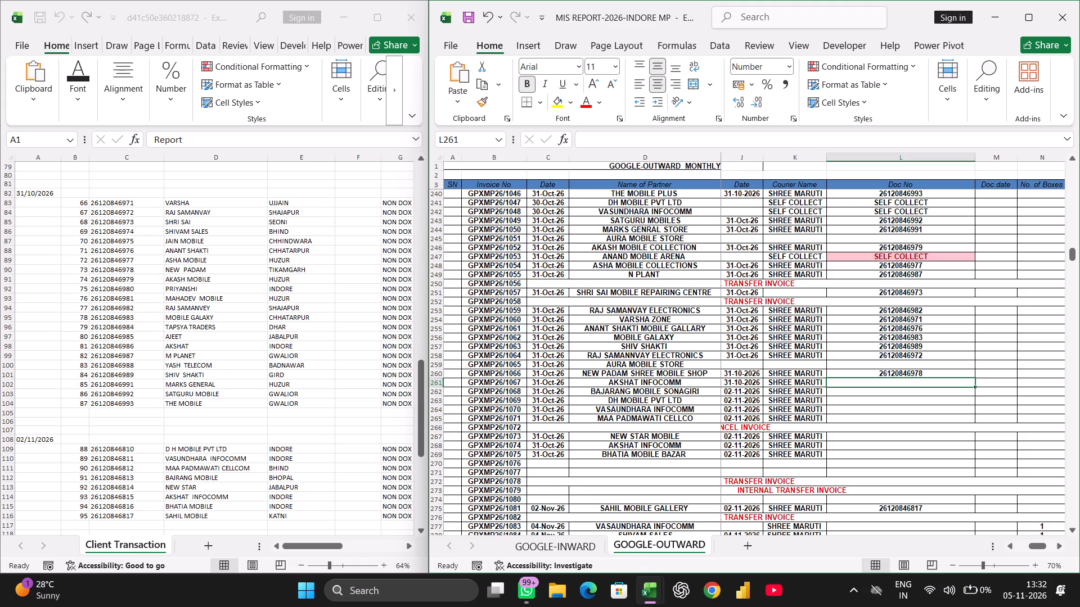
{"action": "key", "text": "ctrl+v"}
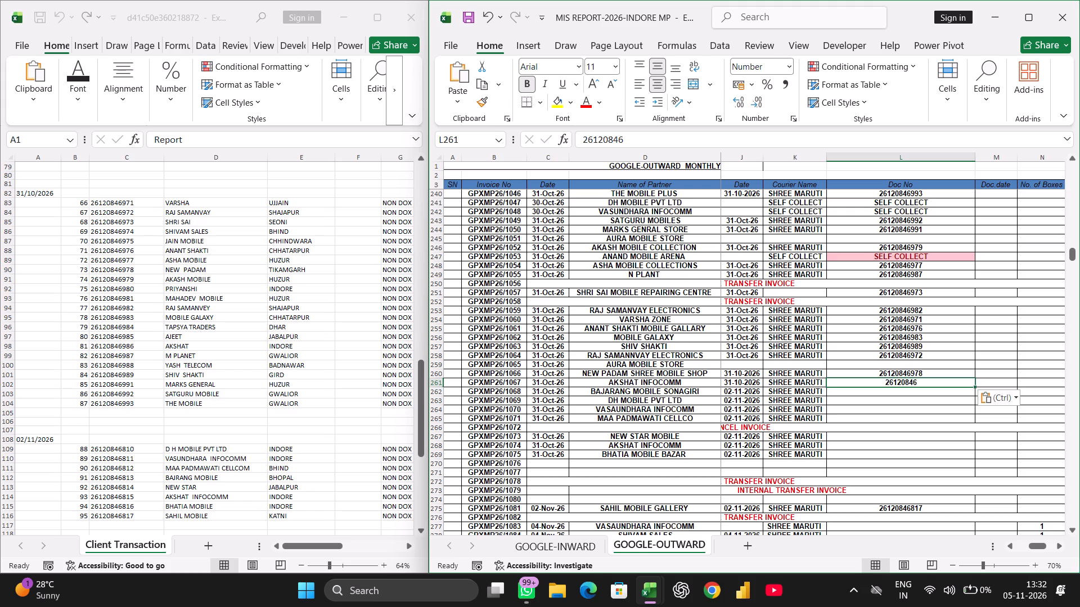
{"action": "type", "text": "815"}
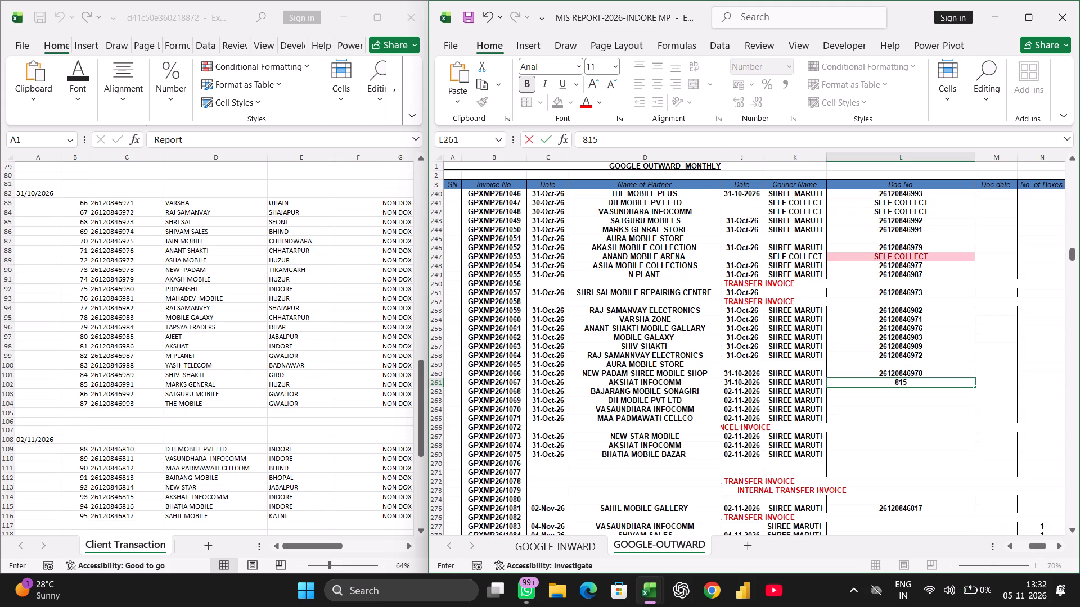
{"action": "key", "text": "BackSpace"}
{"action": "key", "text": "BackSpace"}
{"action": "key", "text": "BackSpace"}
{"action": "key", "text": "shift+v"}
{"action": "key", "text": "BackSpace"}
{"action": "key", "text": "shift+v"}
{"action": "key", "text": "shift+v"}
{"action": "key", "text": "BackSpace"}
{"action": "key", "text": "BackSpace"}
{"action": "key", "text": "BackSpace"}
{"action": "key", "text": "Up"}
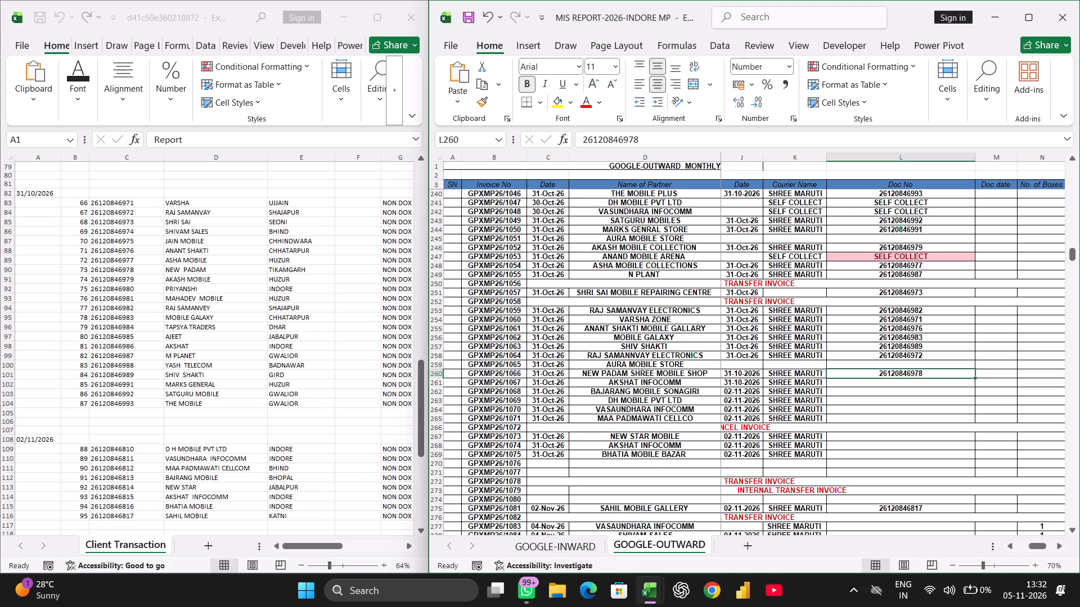
Copy the prefix 26120846 from the Doc No of New Padam Shree Mobile Shop's invoice GPXMP26/1066.
{"action": "left_click", "coordinate": [911, 382]}
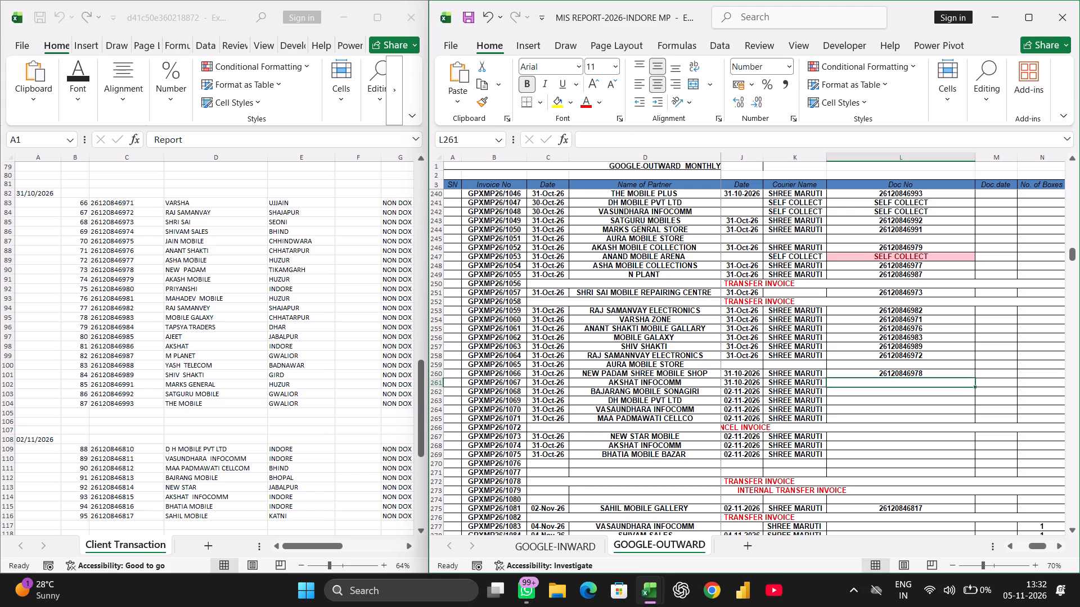
{"action": "double_click", "coordinate": [917, 376]}
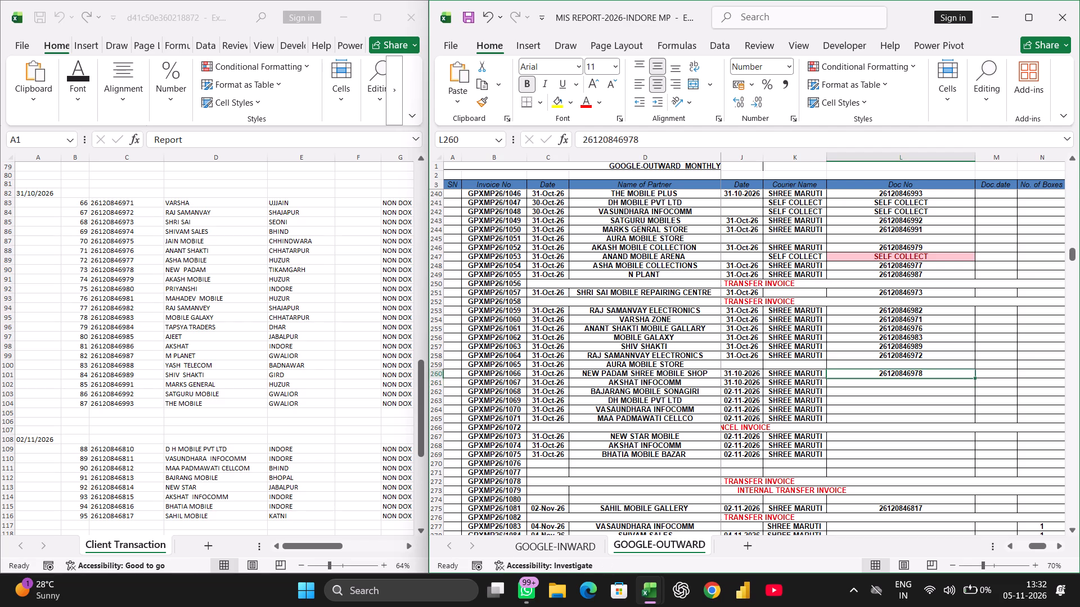
{"action": "double_click", "coordinate": [919, 372]}
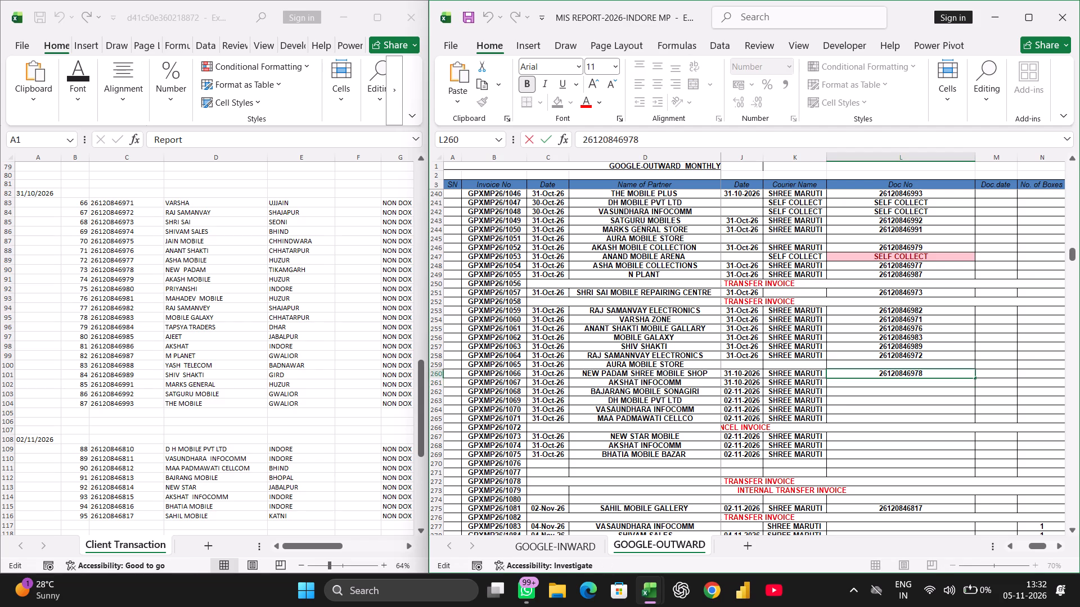
{"action": "key", "text": "Left"}
{"action": "key", "text": "shift+Left"}
{"action": "key", "text": "shift+Left"}
{"action": "key", "text": "shift+Left"}
{"action": "key", "text": "shift+Left"}
{"action": "key", "text": "shift+Left"}
{"action": "key", "text": "shift+Left"}
{"action": "key", "text": "shift+Left"}
{"action": "key", "text": "shift+Left"}
{"action": "key", "text": "ctrl+c"}
{"action": "key", "text": "ctrl+c"}
{"action": "key", "text": "ctrl+c"}
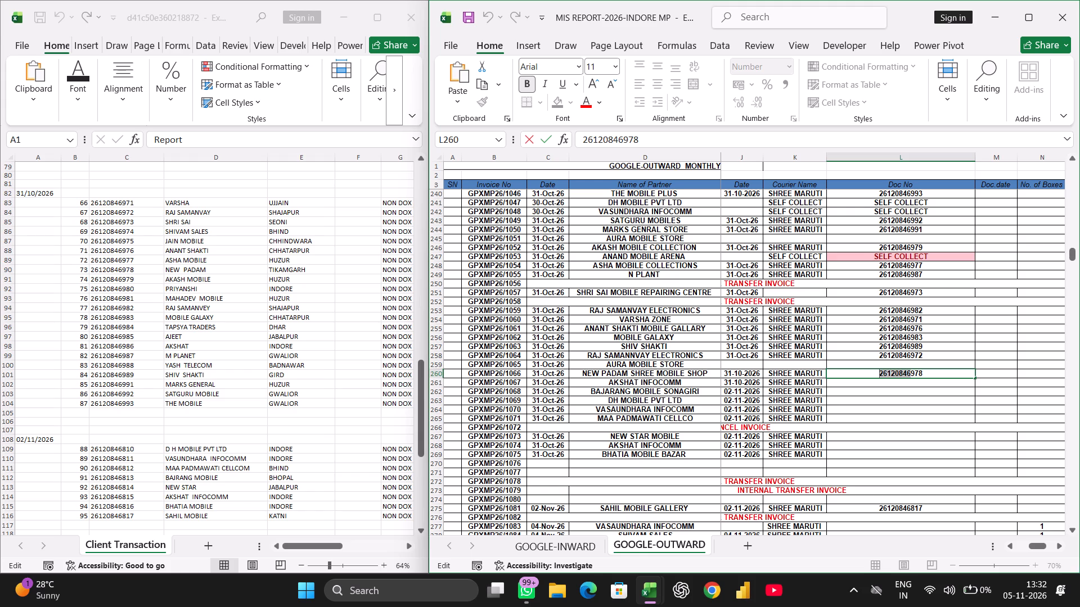
{"action": "key", "text": "Right"}
{"action": "key", "text": "Down"}
{"action": "key", "text": "Down"}
{"action": "double_click", "coordinate": [957, 383]}
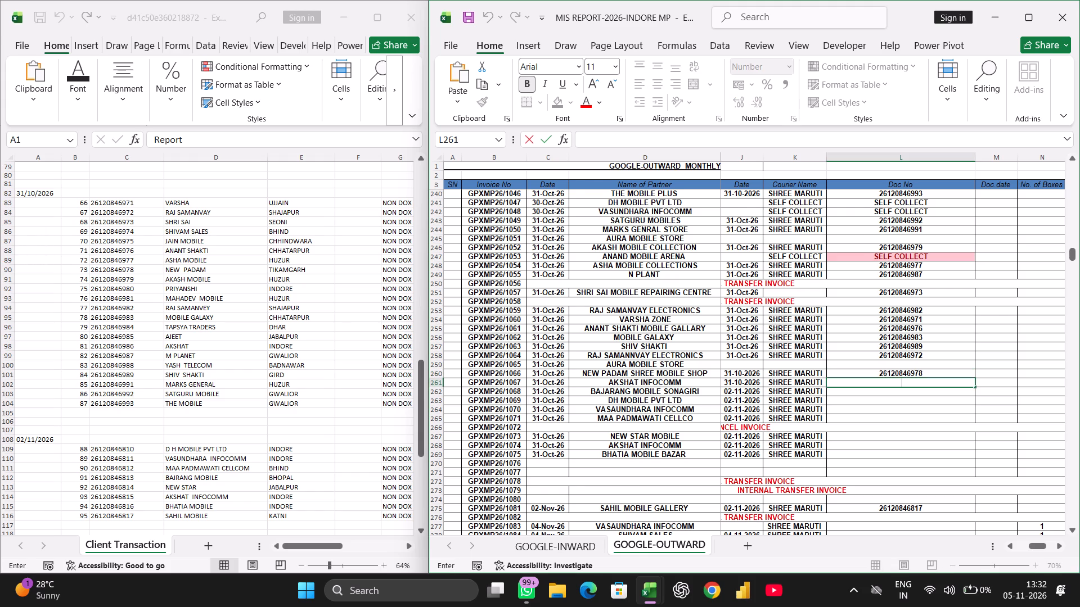
{"action": "key", "text": "ctrl+v"}
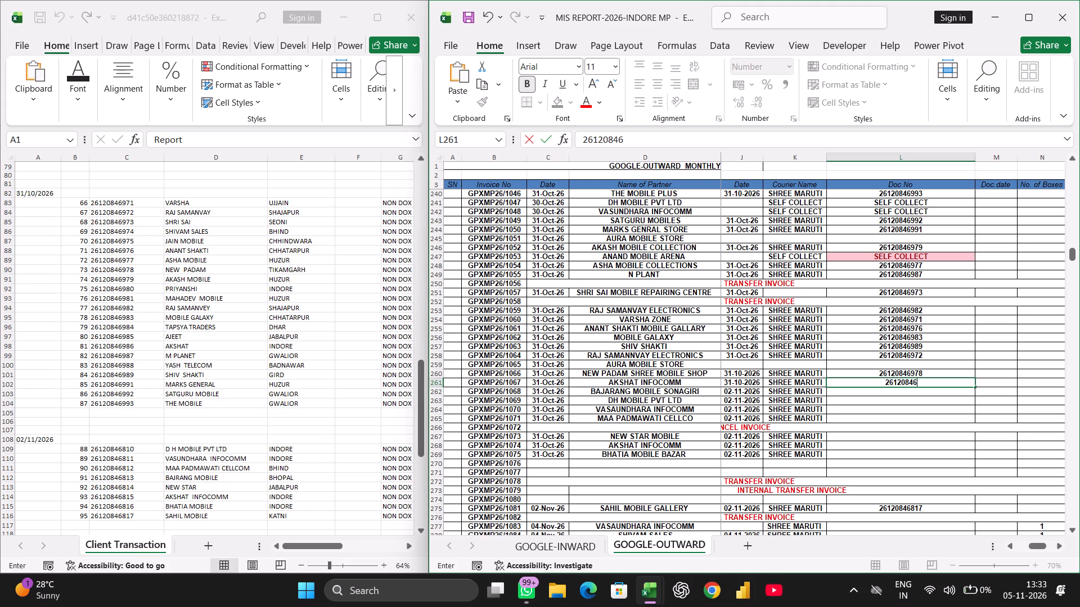
{"action": "type", "text": "815"}
{"action": "key", "text": "Down"}
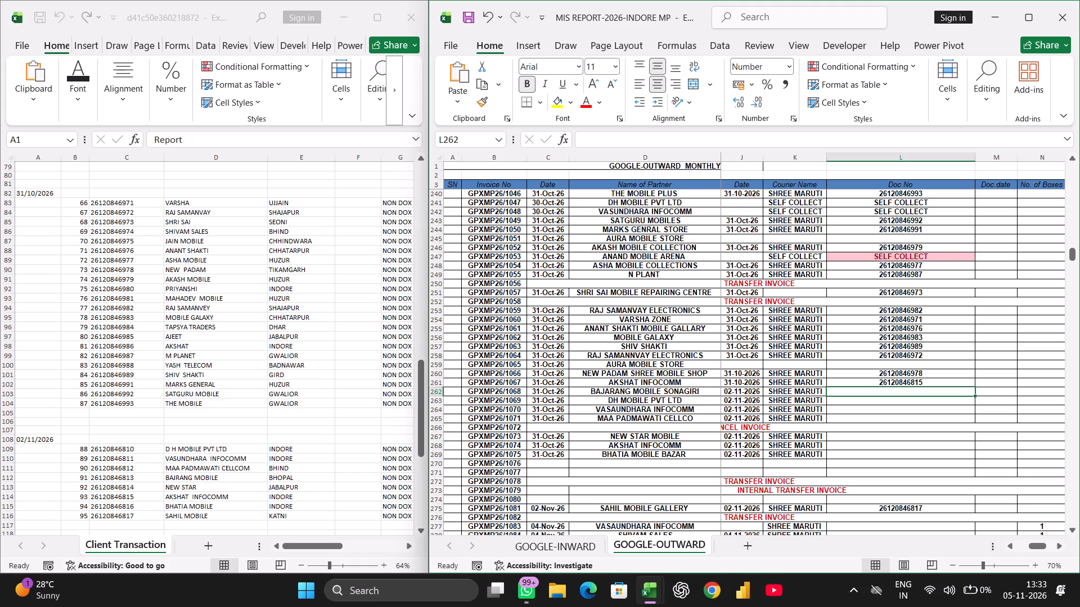
{"action": "key", "text": "ctrl+v"}
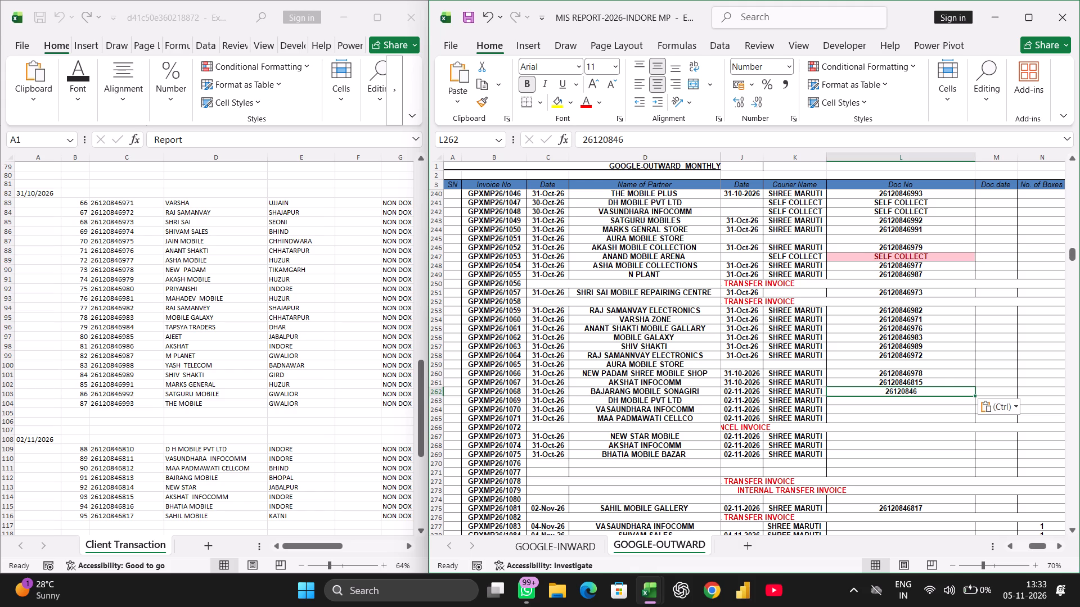
{"action": "key", "text": "8"}
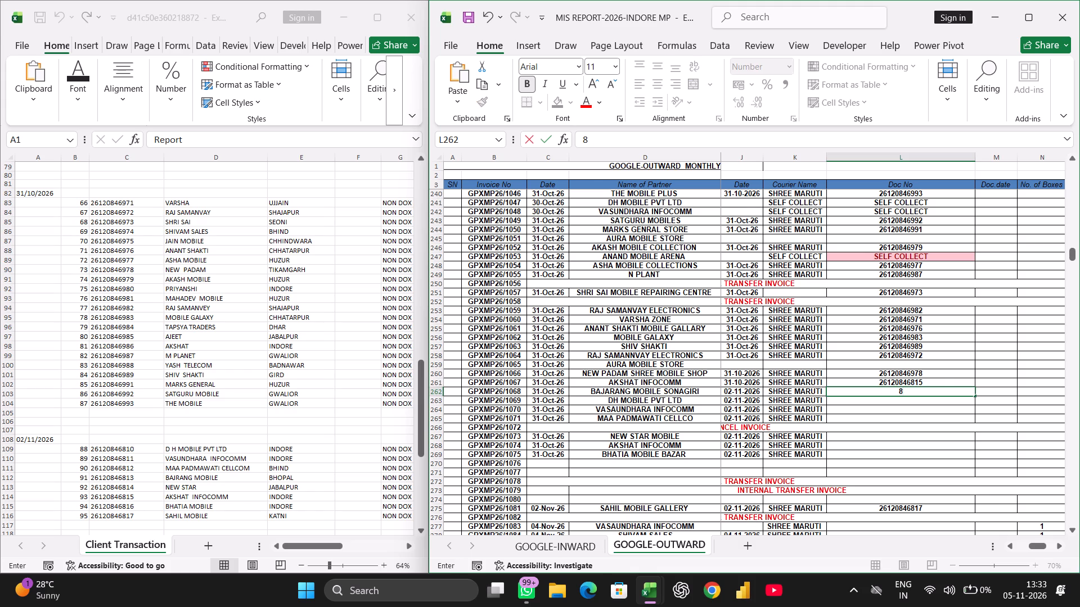
{"action": "key", "text": "BackSpace"}
{"action": "key", "text": "ctrl+v"}
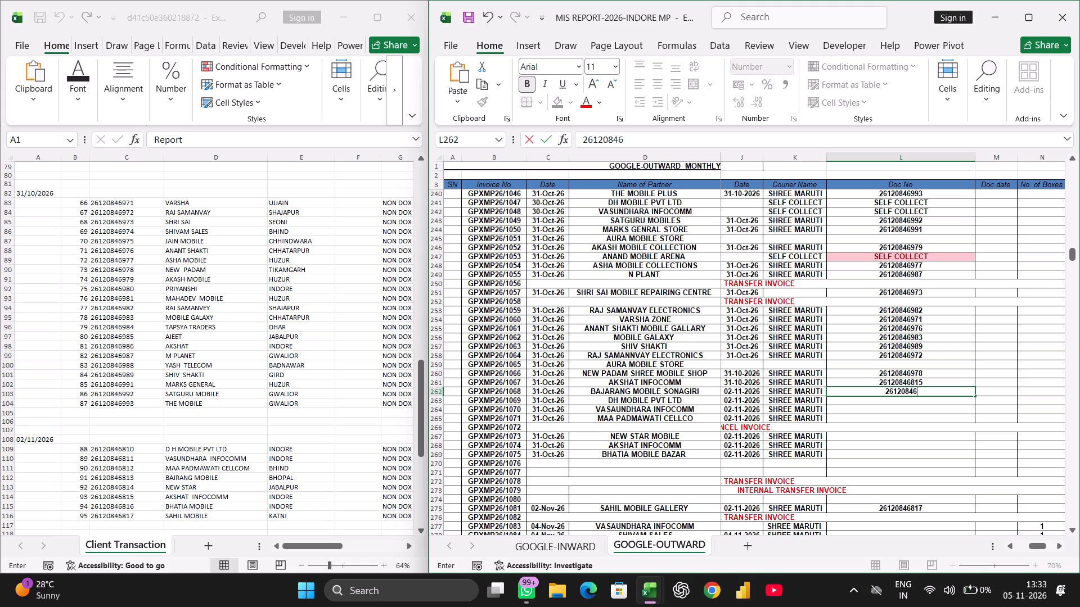
{"action": "key", "text": "8"}
{"action": "type", "text": "13"}
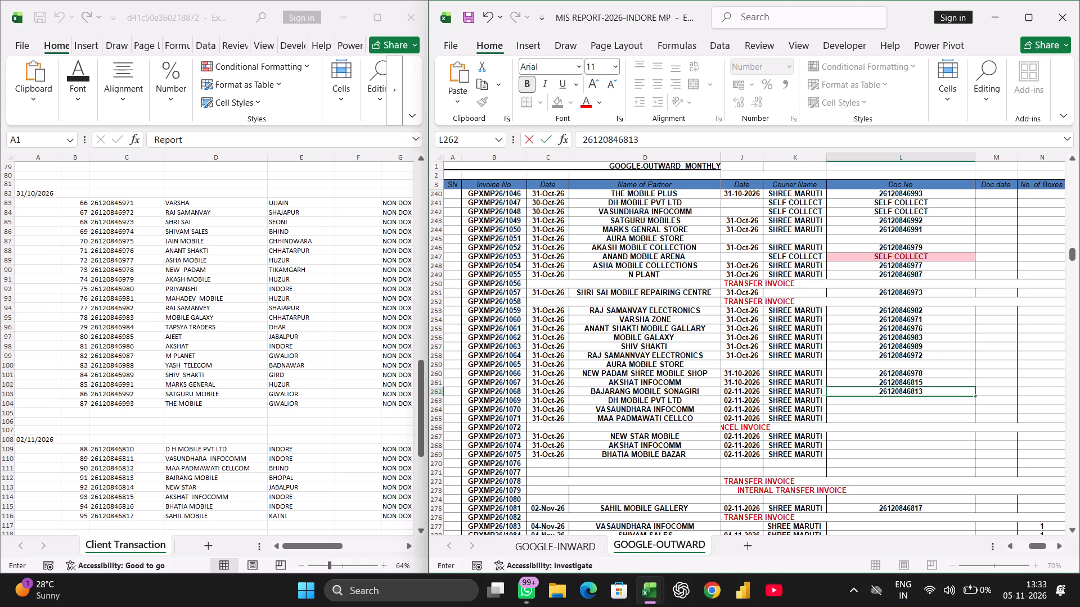
{"action": "key", "text": "Down"}
{"action": "key", "text": "ctrl+v"}
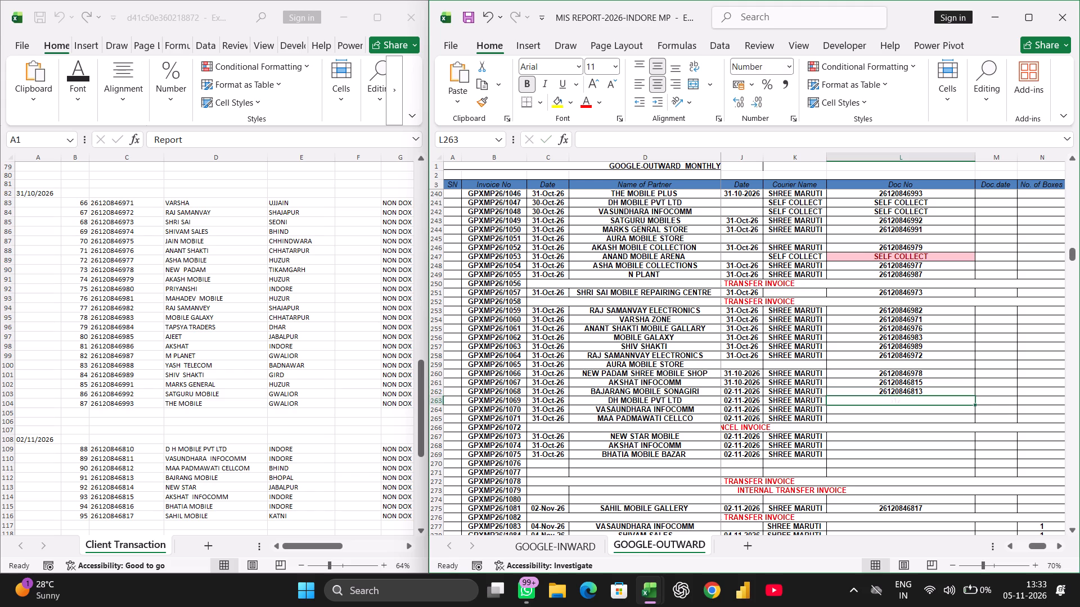
{"action": "key", "text": "5"}
{"action": "key", "text": "BackSpace"}
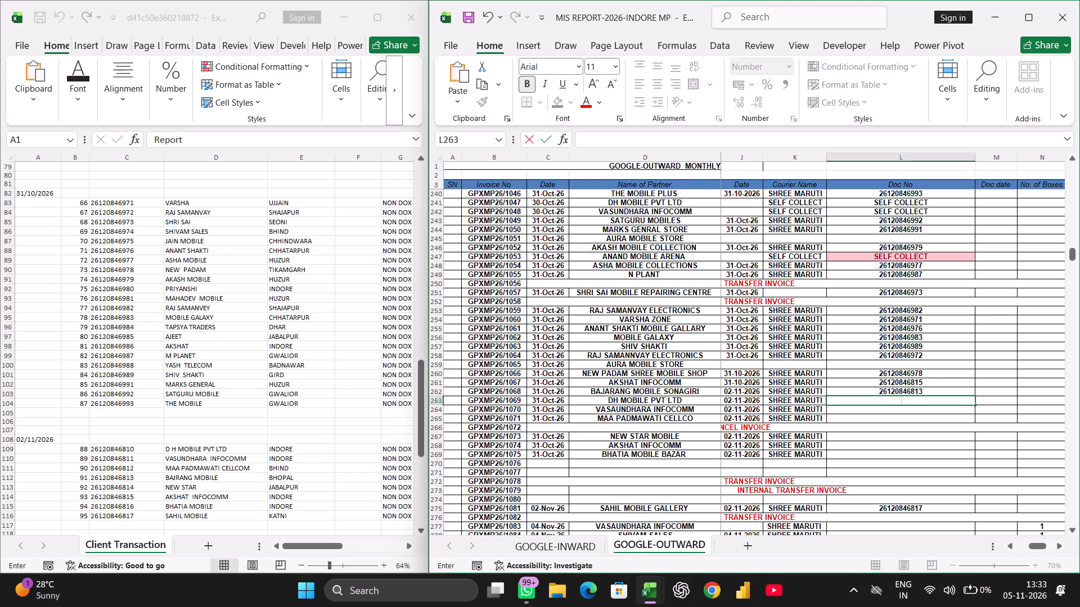
{"action": "key", "text": "ctrl+v"}
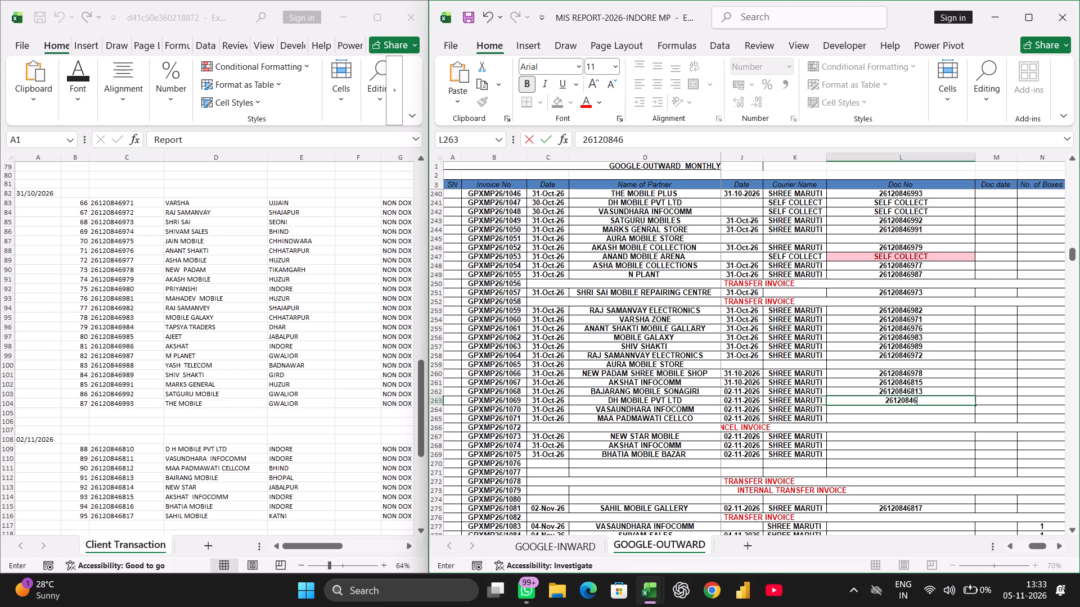
{"action": "type", "text": "810"}
{"action": "key", "text": "Down"}
{"action": "key", "text": "v"}
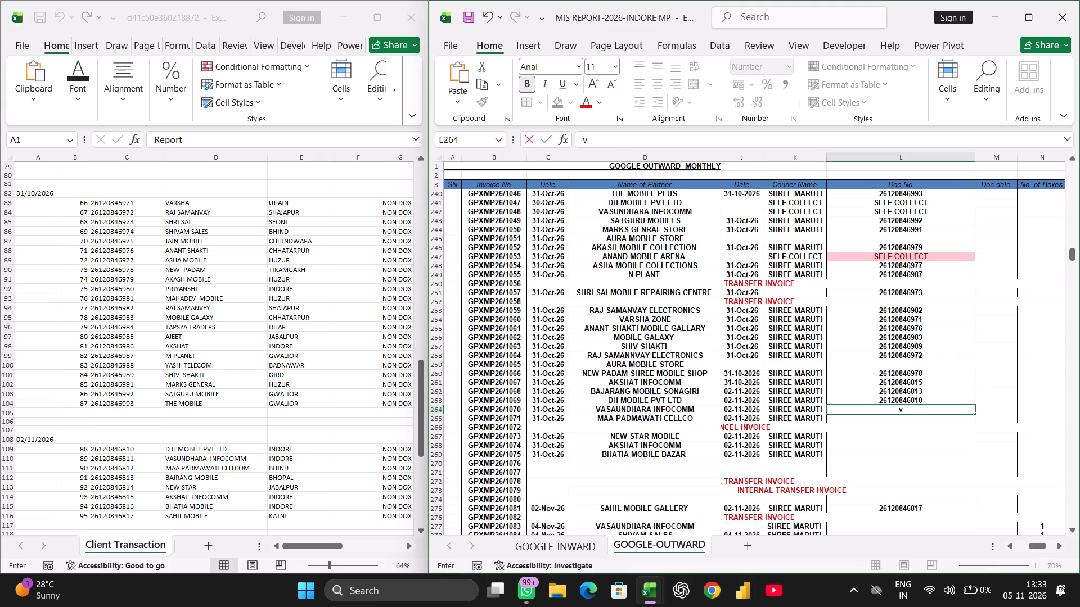
{"action": "key", "text": "BackSpace"}
{"action": "key", "text": "ctrl+v"}
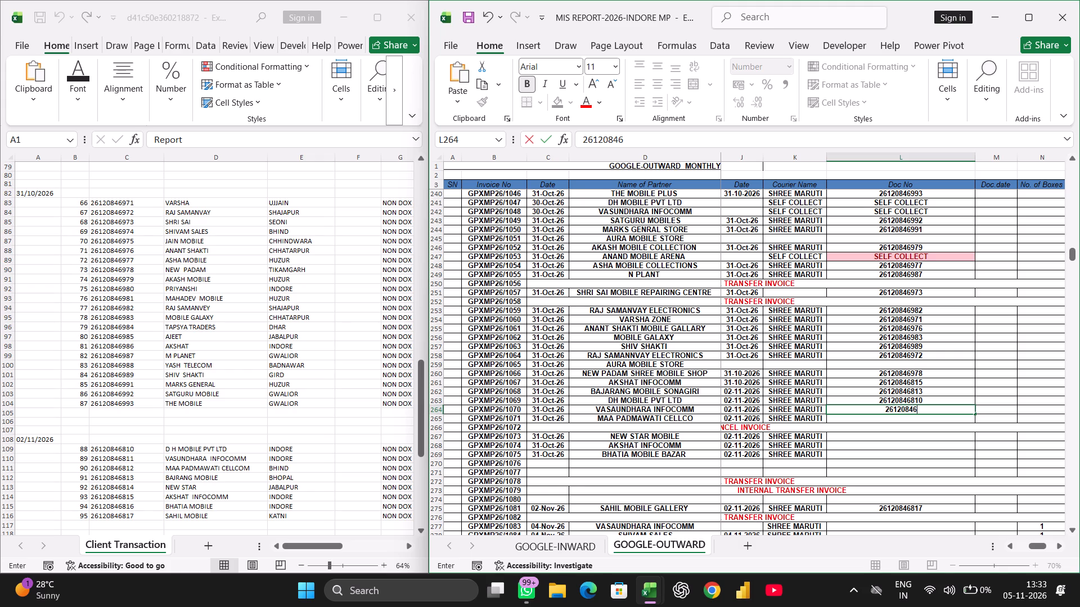
{"action": "key", "text": "BackSpace"}
{"action": "key", "text": "BackSpace"}
{"action": "key", "text": "BackSpace"}
{"action": "key", "text": "BackSpace"}
{"action": "key", "text": "BackSpace"}
{"action": "key", "text": "BackSpace"}
{"action": "key", "text": "BackSpace"}
{"action": "key", "text": "BackSpace"}
{"action": "key", "text": "BackSpace"}
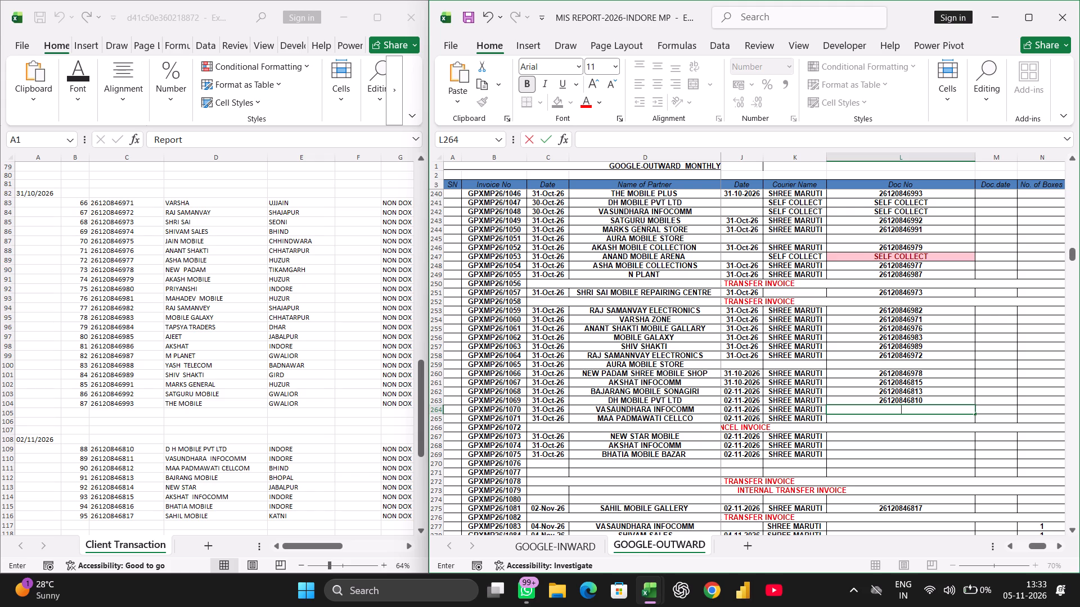
{"action": "key", "text": "ctrl+v"}
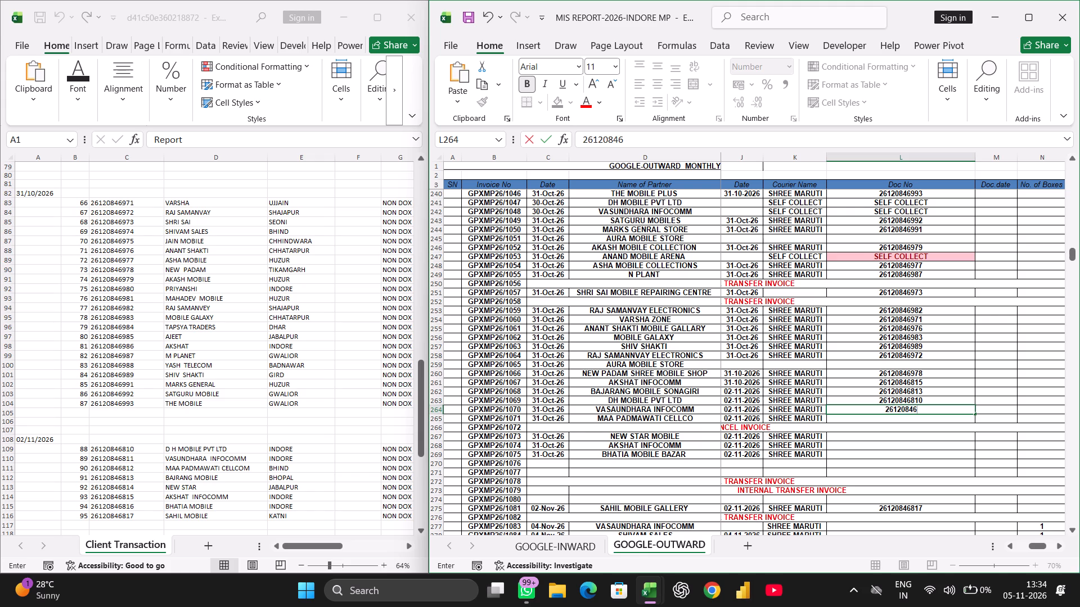
{"action": "type", "text": "811"}
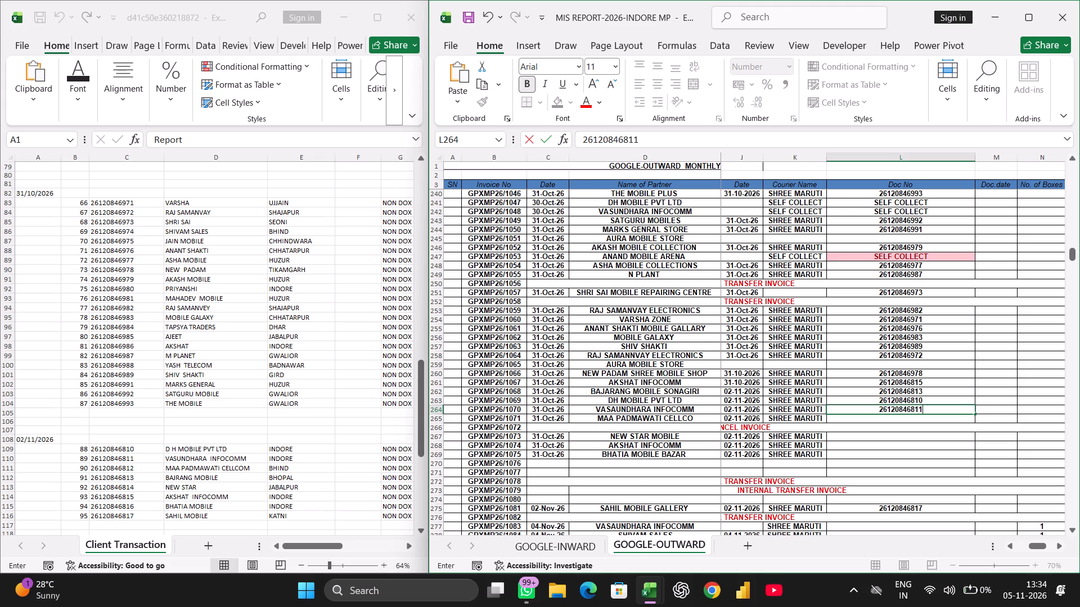
{"action": "key", "text": "Down"}
{"action": "key", "text": "v"}
{"action": "key", "text": "BackSpace"}
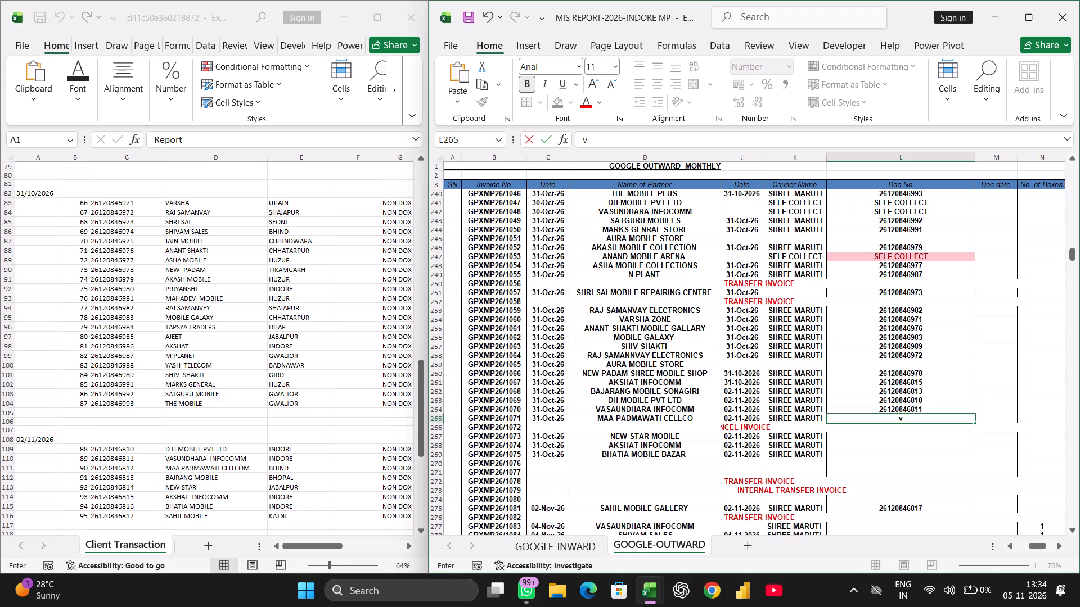
{"action": "key", "text": "ctrl+v"}
{"action": "type", "text": "812"}
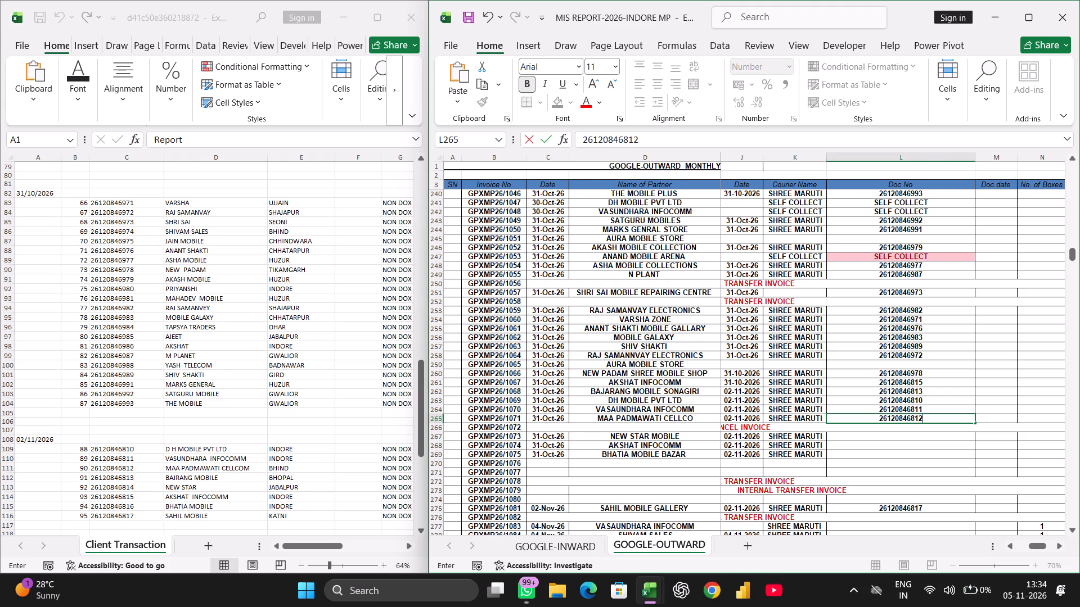
{"action": "key", "text": "Down"}
{"action": "scroll", "coordinate": [957, 383], "scroll_direction": "right", "scroll_amount": 1}
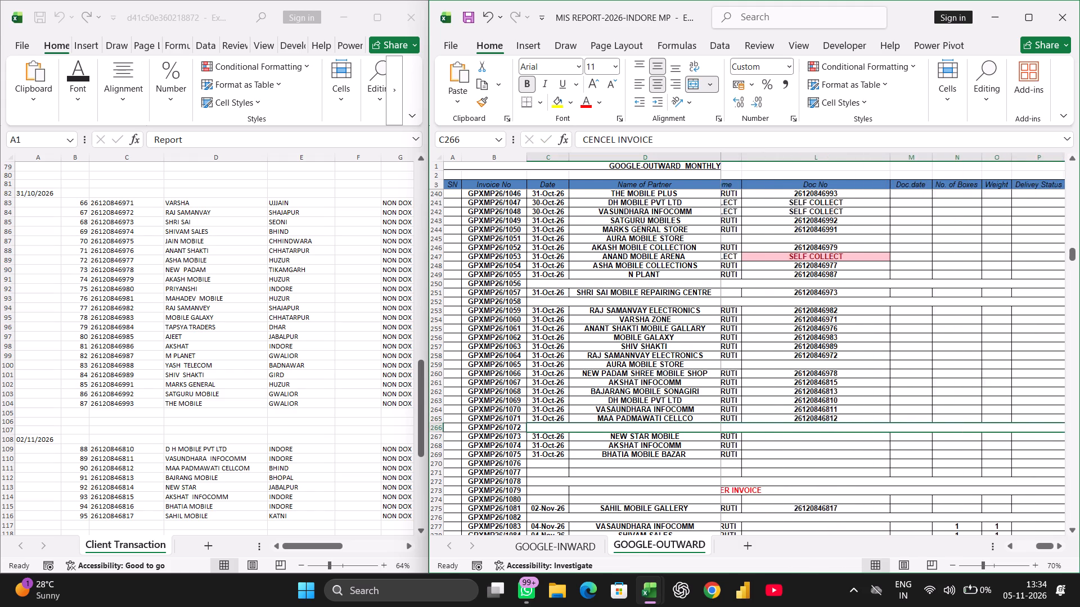
{"action": "scroll", "coordinate": [957, 383], "scroll_direction": "right", "scroll_amount": 1}
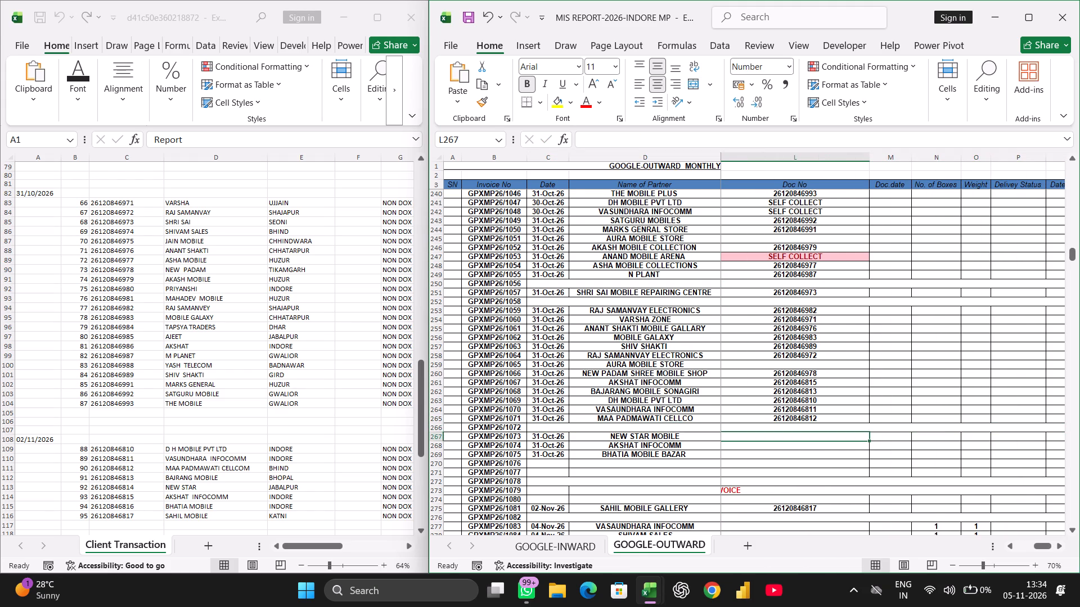
{"action": "key", "text": "v"}
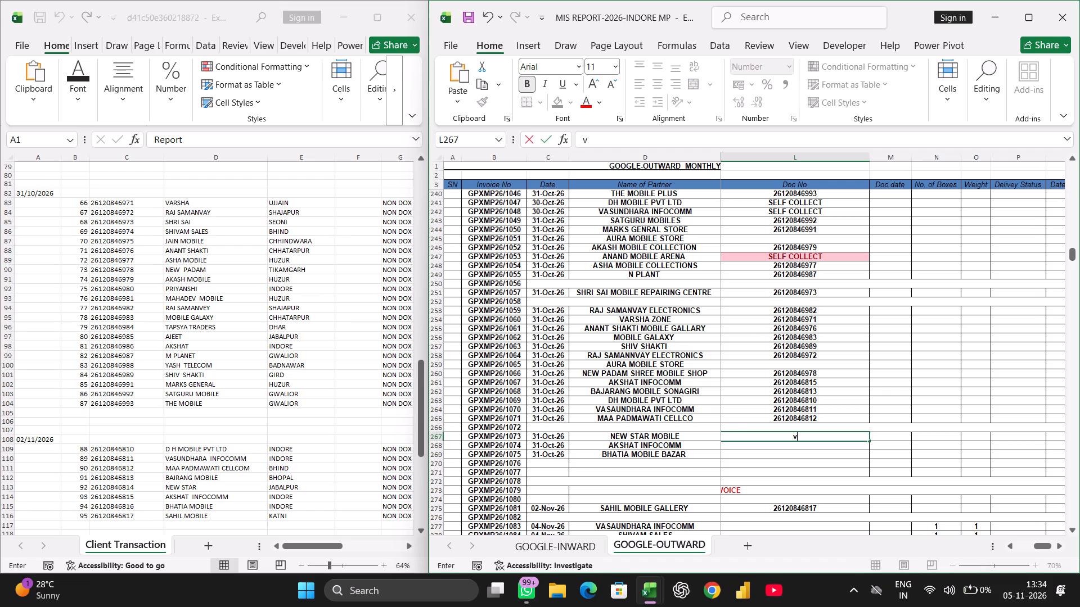
{"action": "key", "text": "BackSpace"}
{"action": "key", "text": "ctrl+v"}
{"action": "type", "text": "814"}
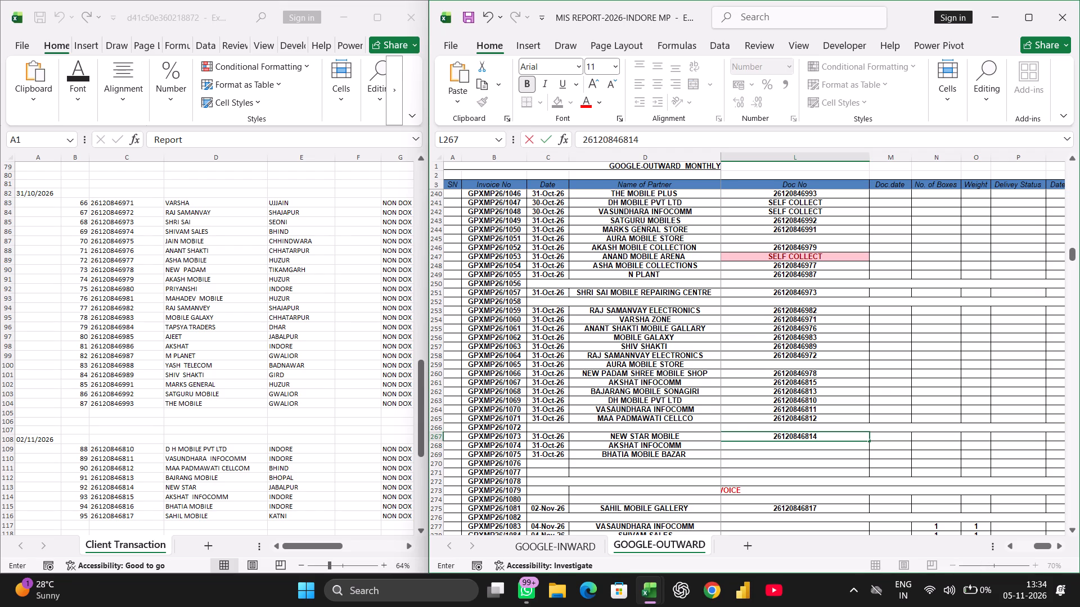
{"action": "key", "text": "Down"}
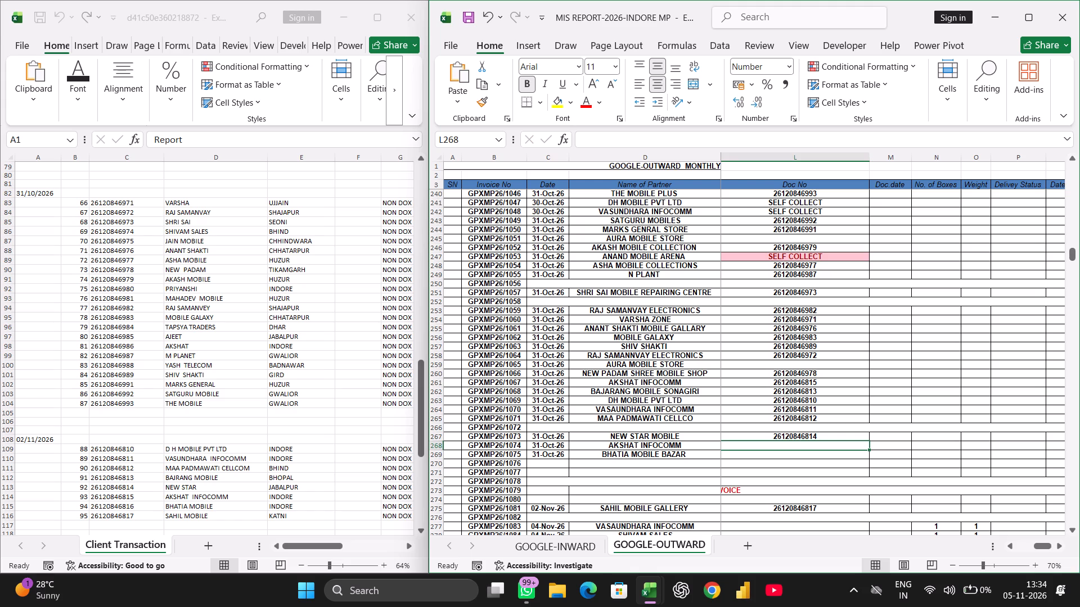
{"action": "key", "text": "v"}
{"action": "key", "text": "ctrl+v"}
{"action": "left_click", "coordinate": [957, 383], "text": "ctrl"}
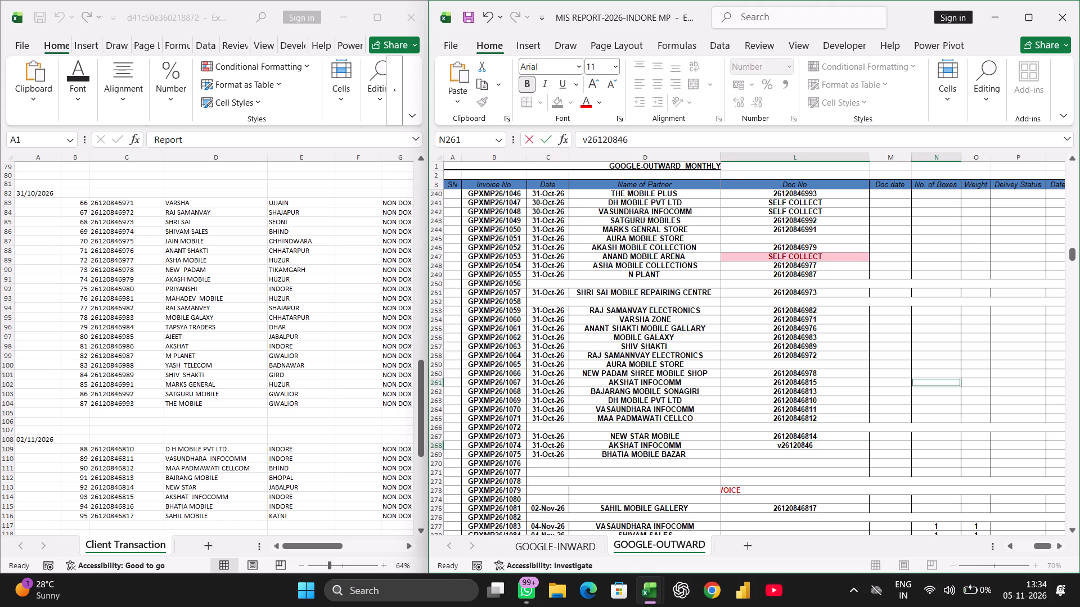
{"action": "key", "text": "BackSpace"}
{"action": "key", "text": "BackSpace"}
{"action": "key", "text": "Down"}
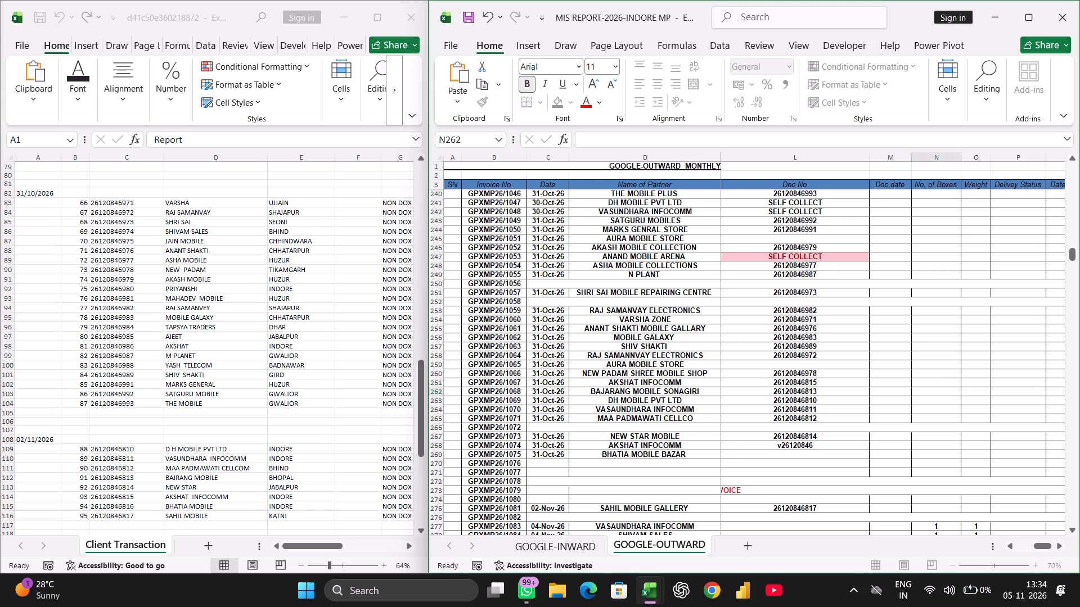
{"action": "key", "text": "Up"}
{"action": "key", "text": "Down"}
{"action": "key", "text": "Left"}
{"action": "key", "text": "Down"}
{"action": "key", "text": "Down"}
{"action": "key", "text": "Down"}
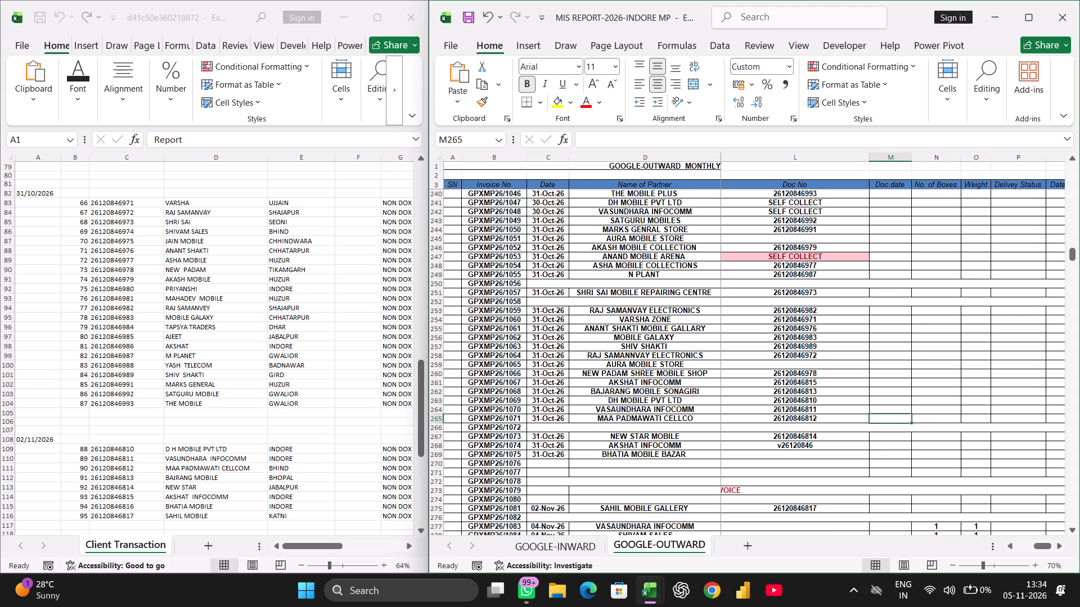
{"action": "key", "text": "Down"}
{"action": "key", "text": "Down"}
{"action": "key", "text": "Down"}
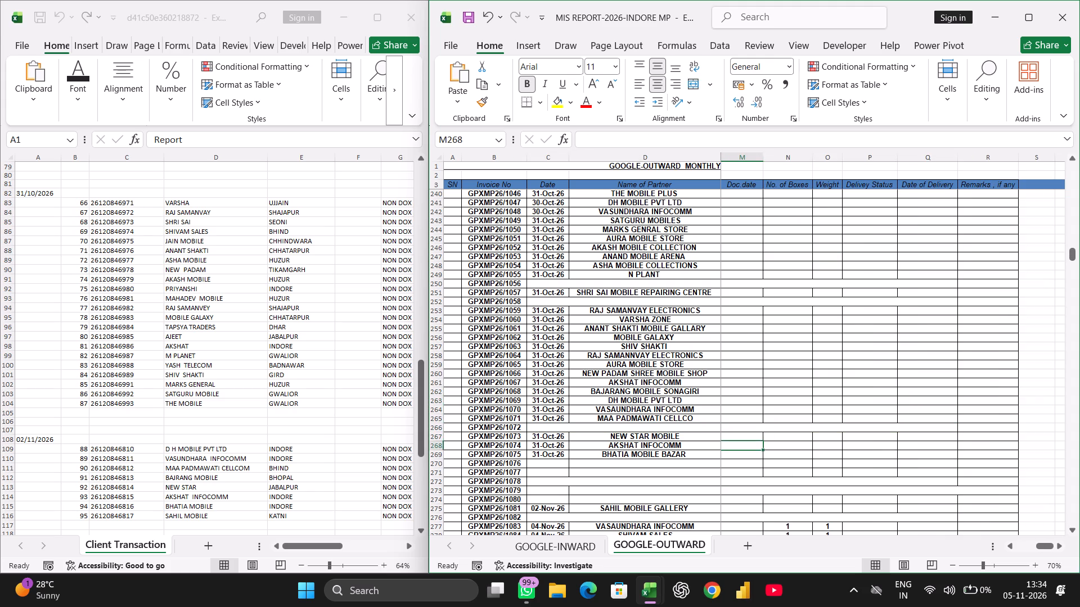
{"action": "key", "text": "Right"}
{"action": "key", "text": "Right"}
{"action": "key", "text": "Right"}
{"action": "key", "text": "Left"}
{"action": "key", "text": "Left"}
{"action": "key", "text": "Left"}
{"action": "key", "text": "Left"}
{"action": "key", "text": "Left"}
{"action": "key", "text": "Left"}
{"action": "key", "text": "Left"}
{"action": "key", "text": "Left"}
{"action": "key", "text": "Left"}
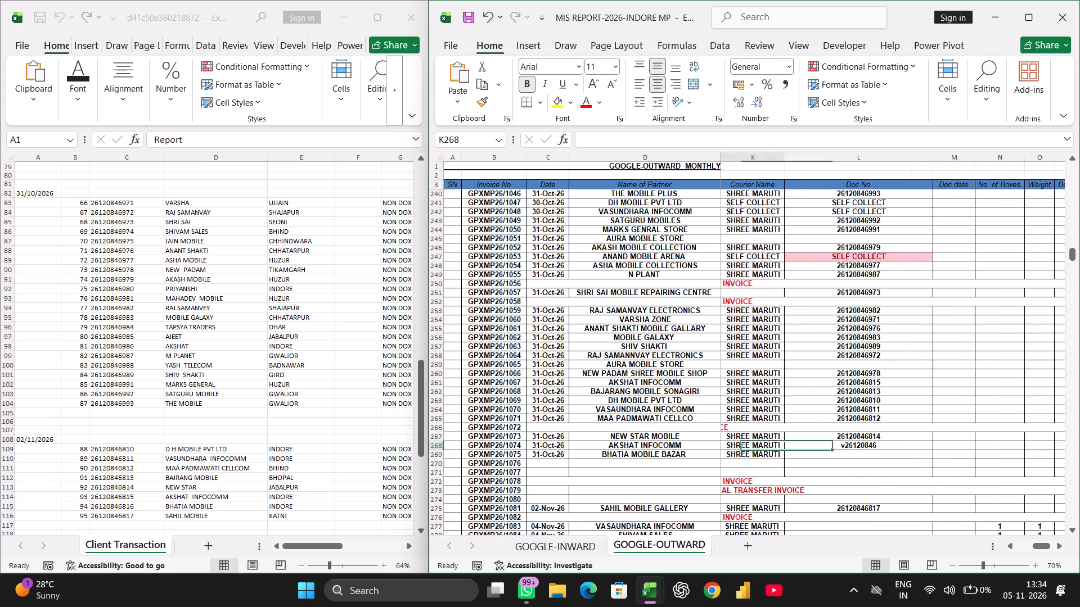
{"action": "key", "text": "Right"}
{"action": "key", "text": "Right"}
{"action": "key", "text": "Right"}
{"action": "key", "text": "Right"}
{"action": "key", "text": "Right"}
{"action": "key", "text": "Right"}
{"action": "key", "text": "Right"}
{"action": "key", "text": "Left"}
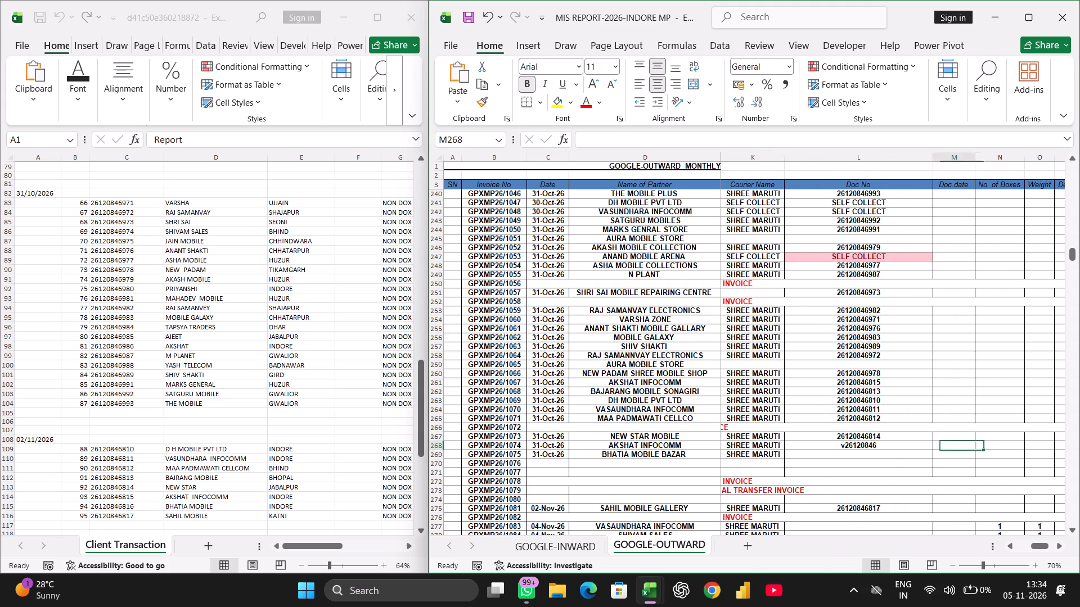
{"action": "key", "text": "Left"}
{"action": "key", "text": "Left"}
{"action": "key", "text": "Right"}
{"action": "key", "text": "BackSpace"}
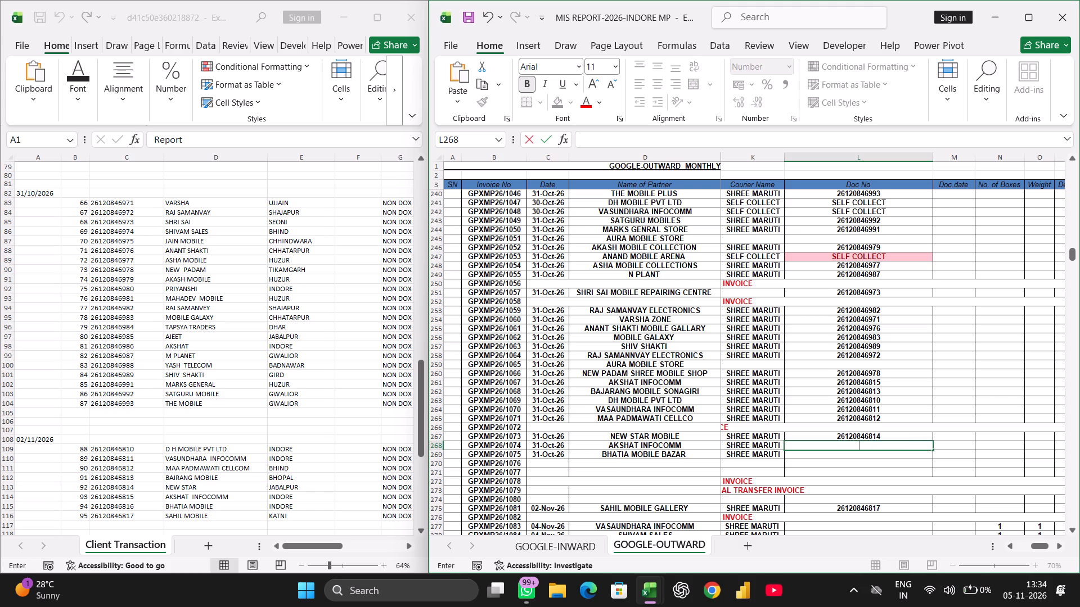
{"action": "key", "text": "ctrl+v"}
{"action": "type", "text": "815"}
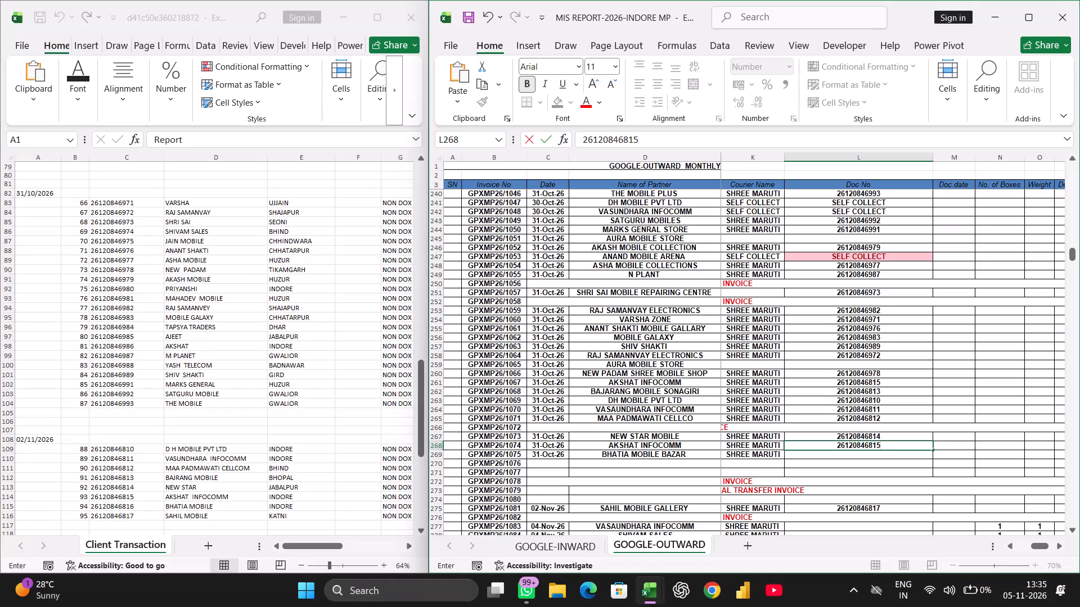
{"action": "key", "text": "Down"}
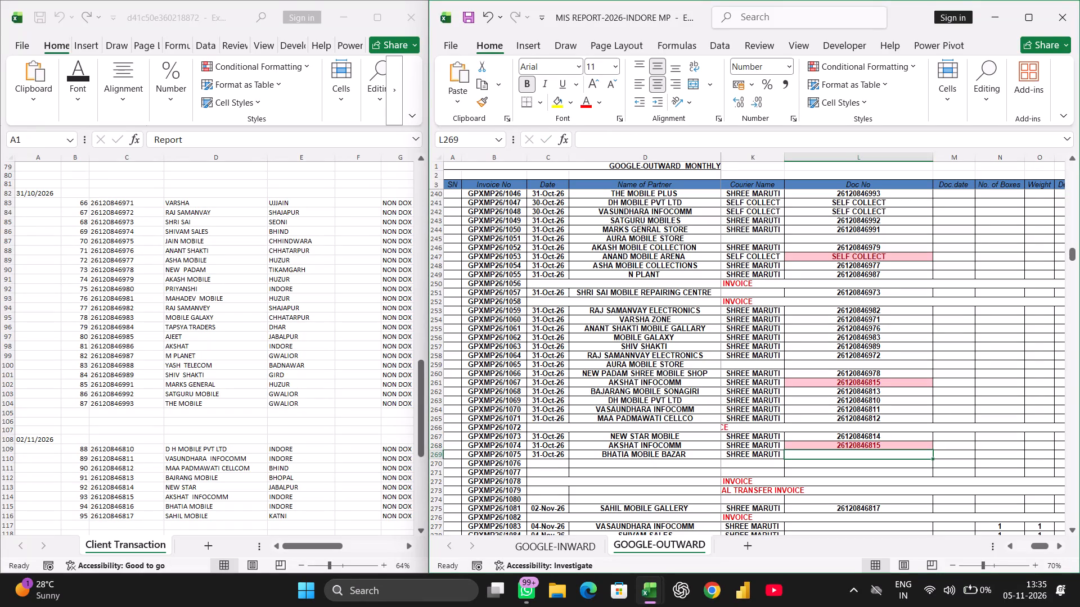
{"action": "double_click", "coordinate": [890, 378]}
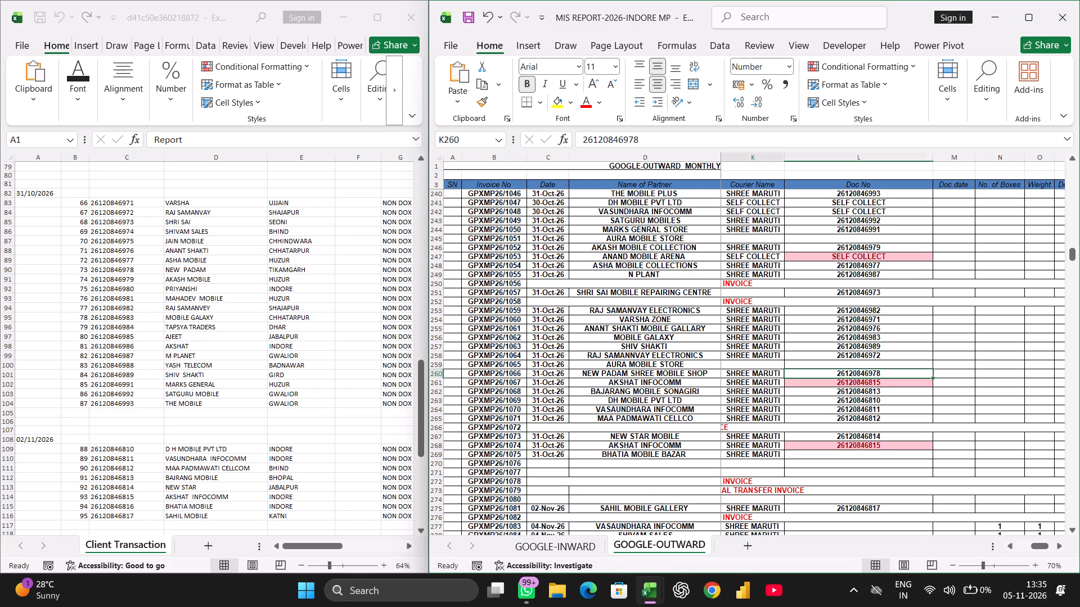
{"action": "key", "text": "Down"}
{"action": "key", "text": "Up"}
{"action": "key", "text": "Right"}
{"action": "key", "text": "Down"}
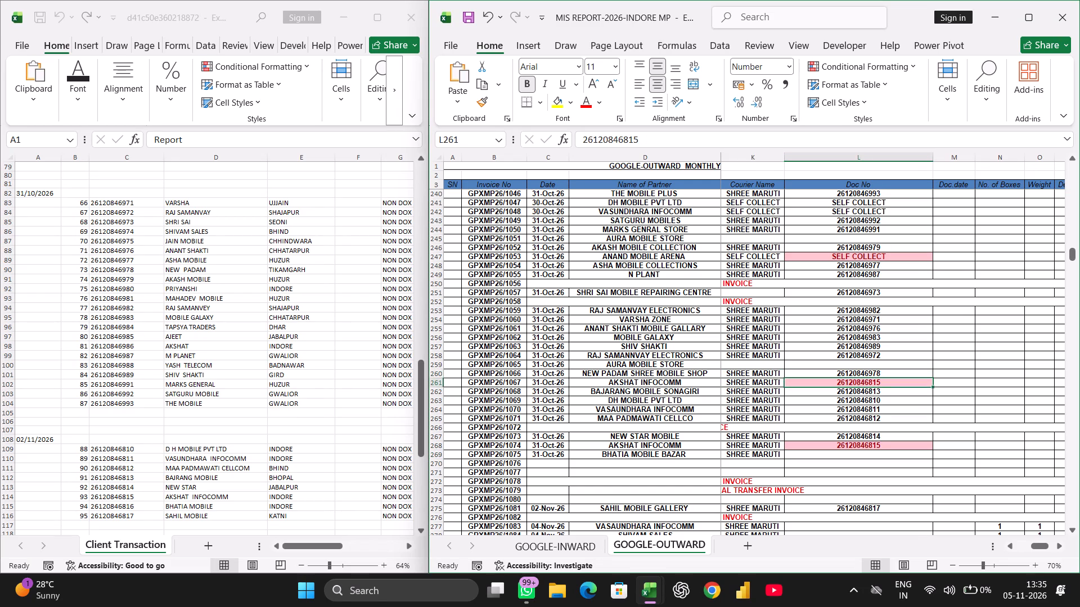
{"action": "key", "text": "BackSpace"}
{"action": "key", "text": "ctrl+v"}
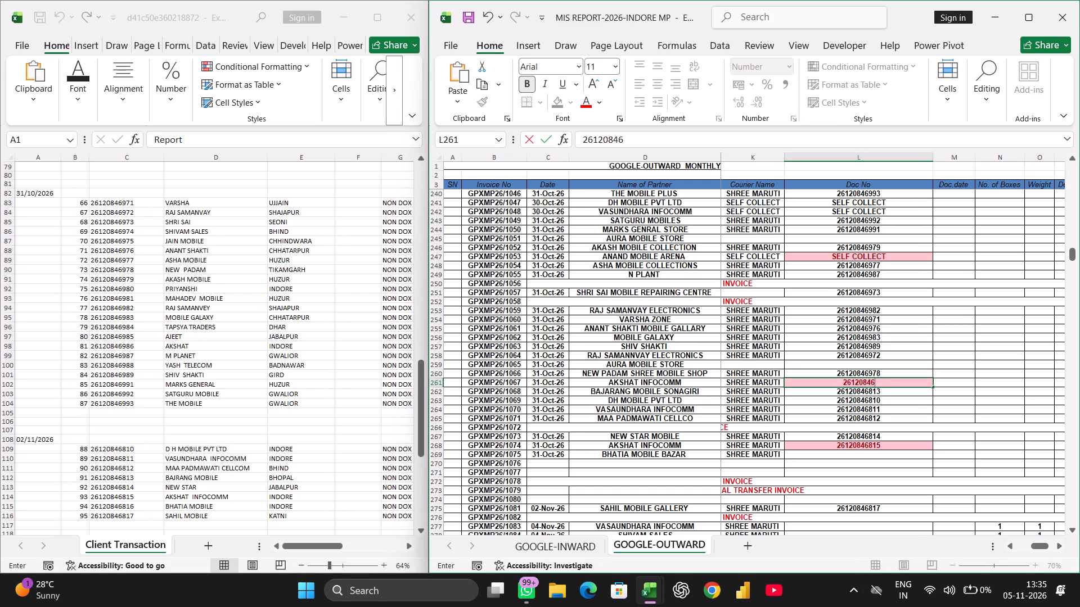
{"action": "type", "text": "812"}
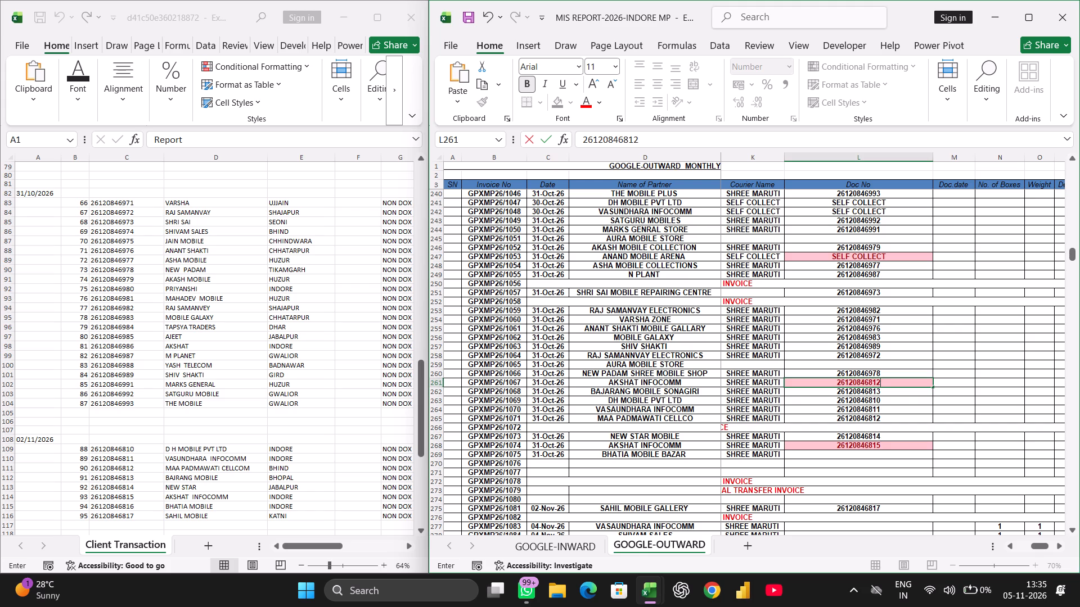
{"action": "key", "text": "Down"}
Go to the Doc No of Maa Padmawati Cellco's invoice GPXMP26/1071 and check it against the courier report.
{"action": "key", "text": "Down"}
{"action": "key", "text": "Down"}
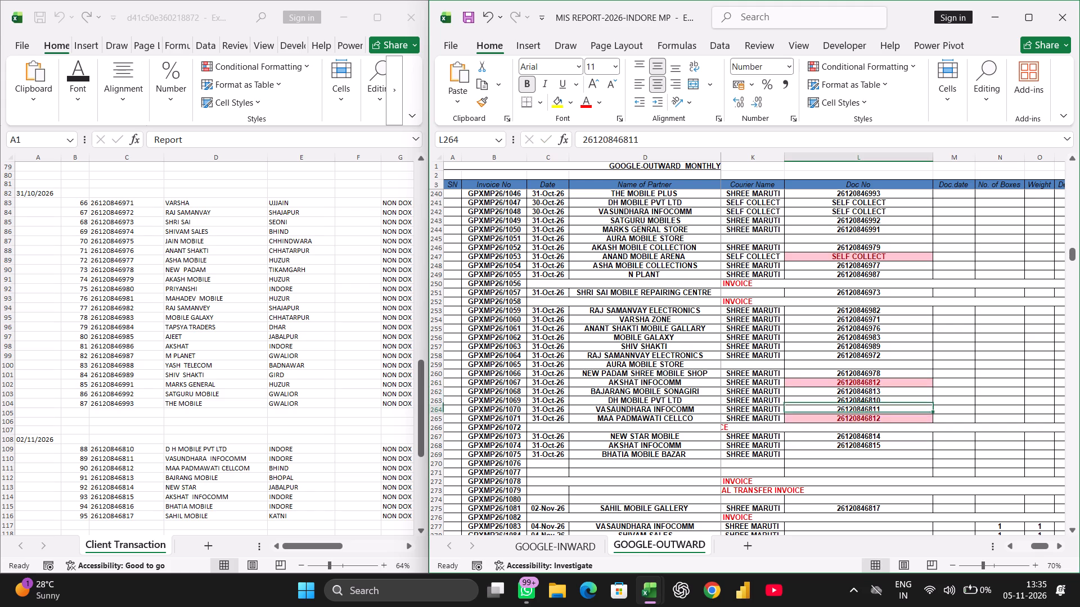
{"action": "key", "text": "Down"}
{"action": "key", "text": "Down"}
{"action": "key", "text": "Up"}
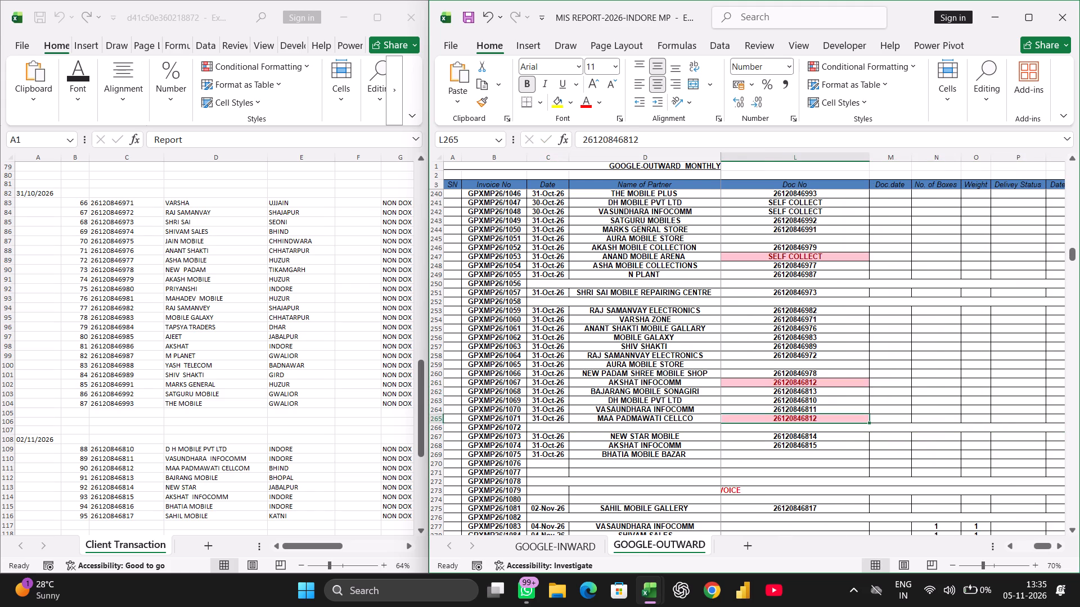
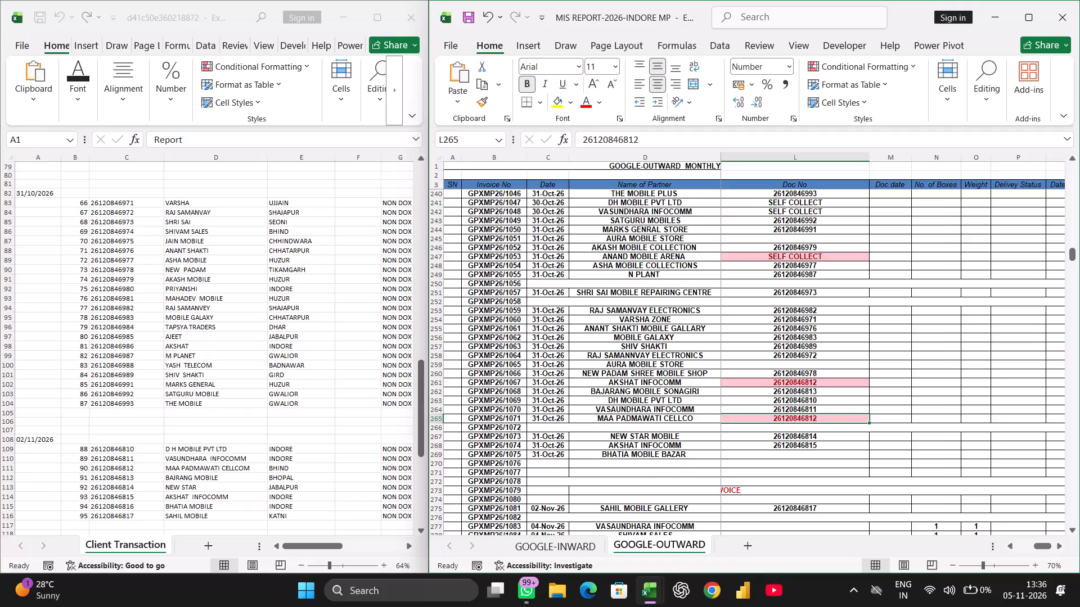
{"action": "double_click", "coordinate": [836, 380]}
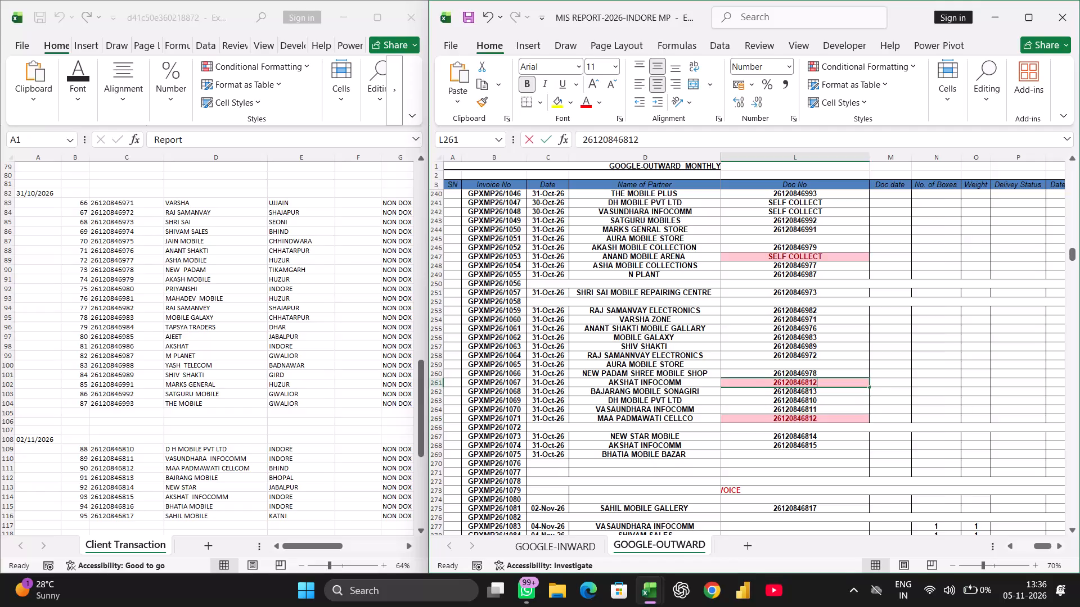
{"action": "key", "text": "BackSpace"}
{"action": "key", "text": "5"}
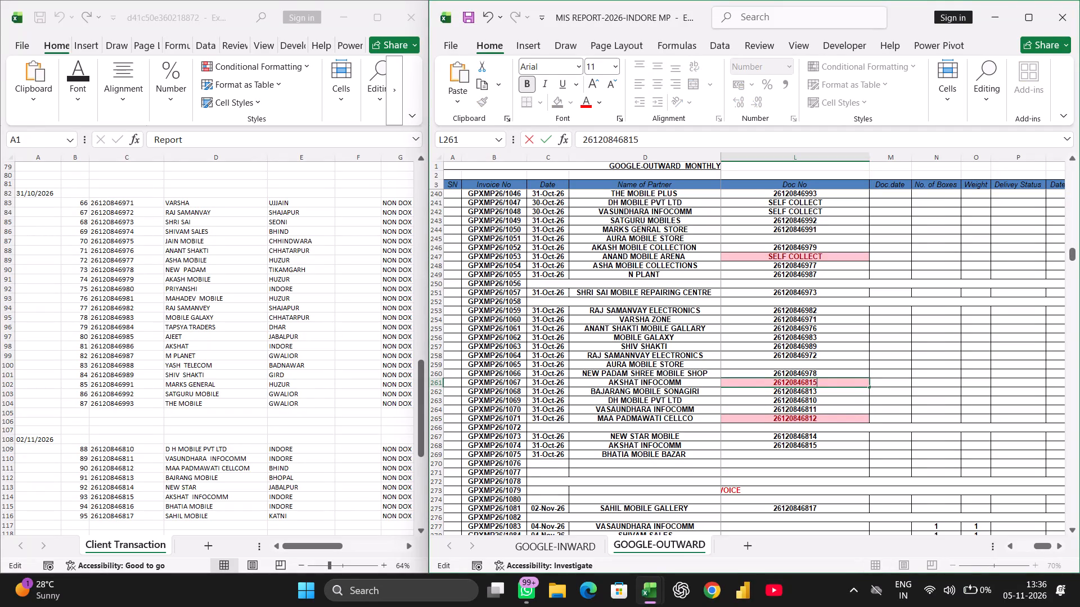
{"action": "left_click", "coordinate": [809, 457]}
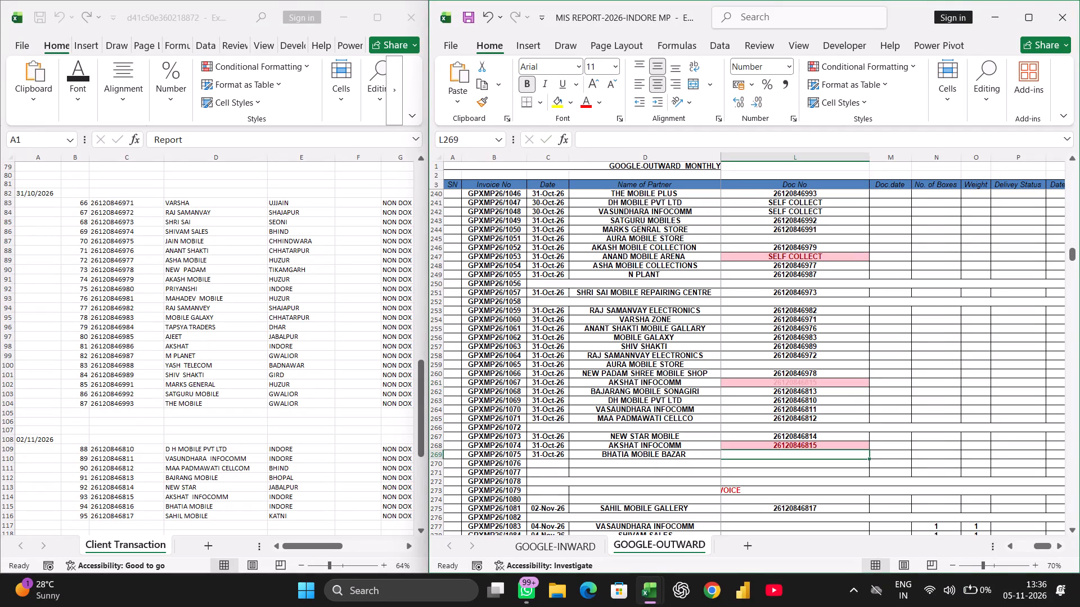
Clear the Doc No of Akshat Infocomm's invoice GPXMP26/1074.
{"action": "left_click", "coordinate": [819, 446]}
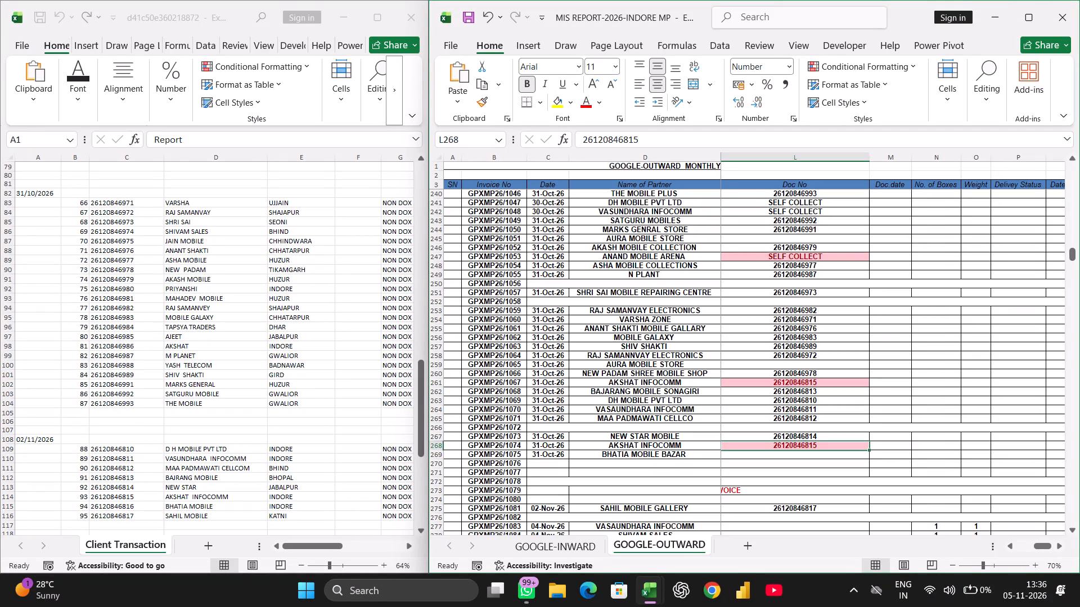
{"action": "key", "text": "BackSpace"}
{"action": "key", "text": "Down"}
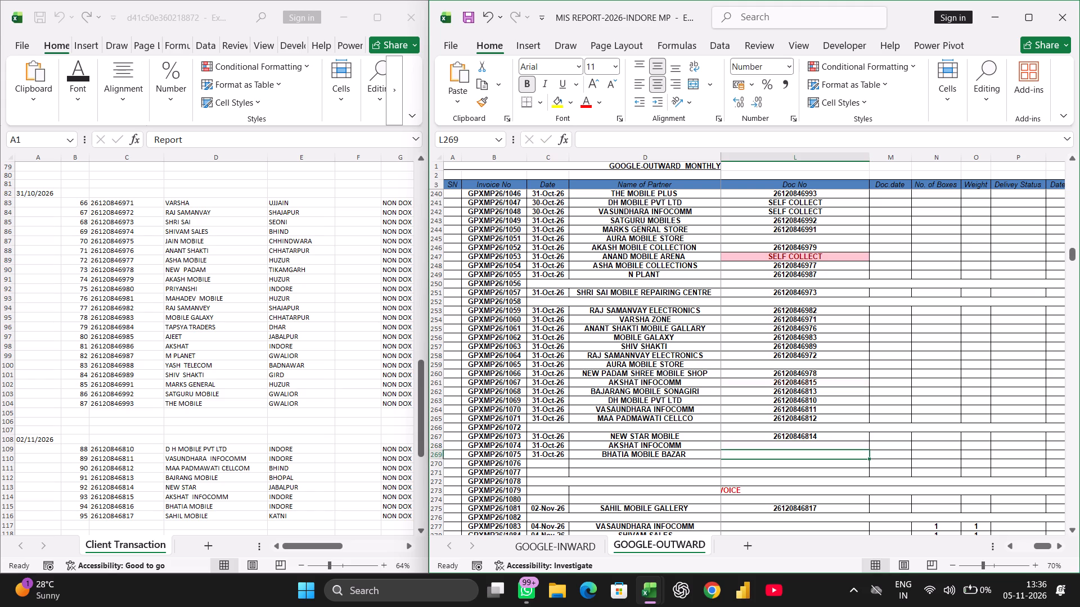
{"action": "key", "text": "v"}
{"action": "key", "text": "BackSpace"}
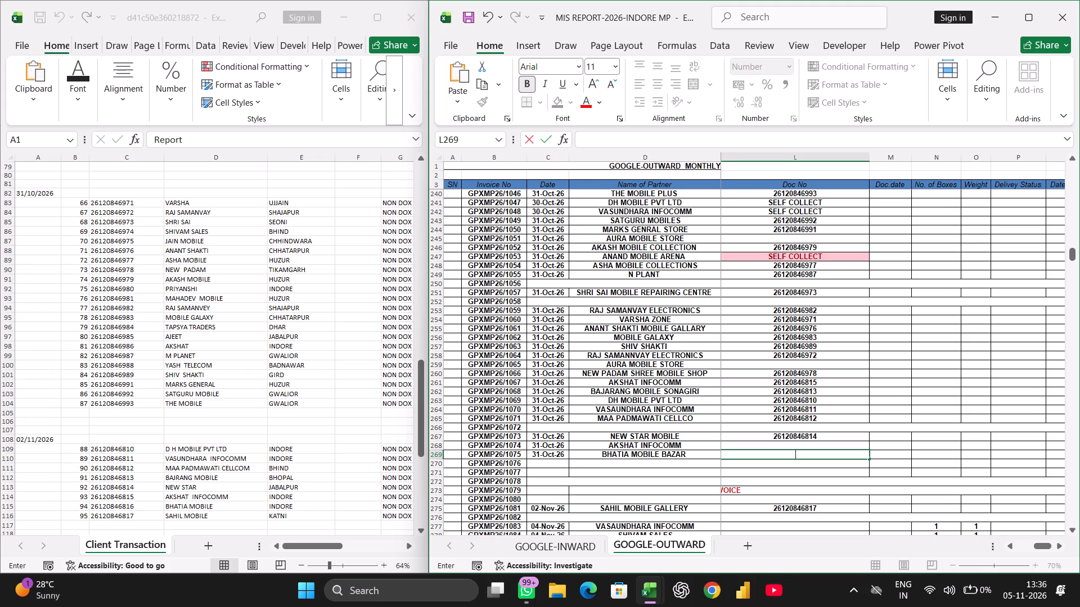
{"action": "key", "text": "ctrl+v"}
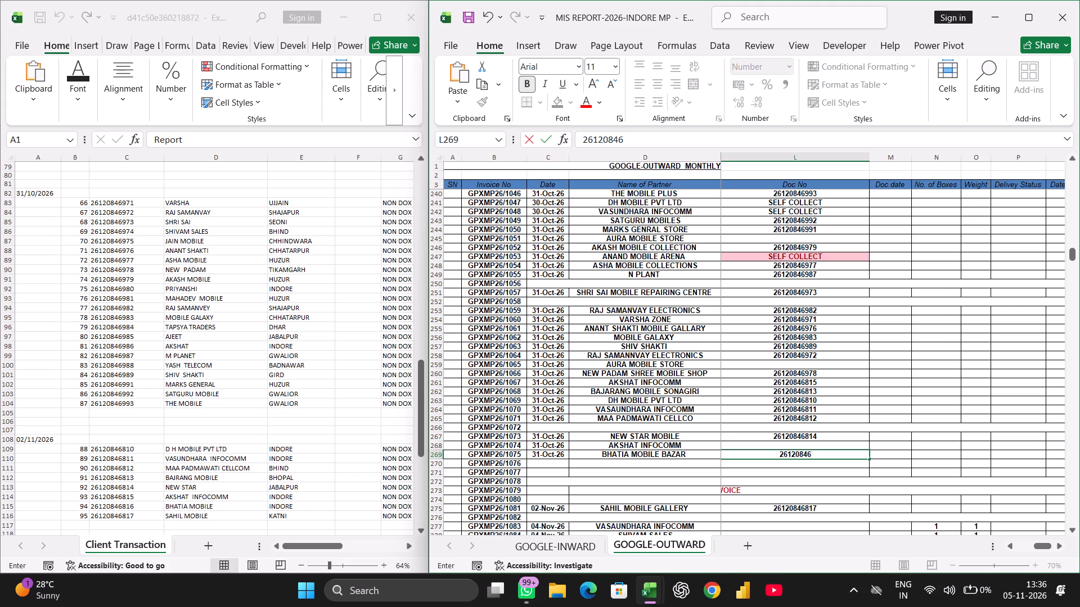
{"action": "type", "text": "816"}
{"action": "key", "text": "Down"}
Look through the rows below invoice GPXMP26/1075 for missing Doc No entries, ending at Vasaundhara Infocomm's invoice GPXMP26/1083.
{"action": "key", "text": "Down"}
{"action": "key", "text": "Down"}
{"action": "key", "text": "Down"}
{"action": "key", "text": "Left"}
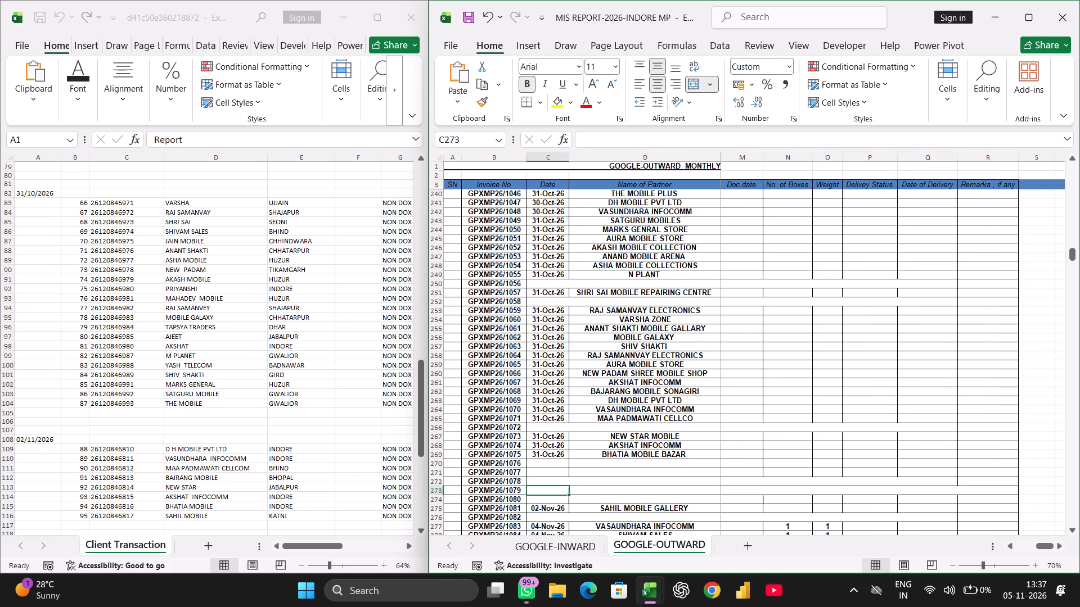
{"action": "key", "text": "Left"}
{"action": "key", "text": "Right"}
{"action": "key", "text": "Right"}
{"action": "key", "text": "Down"}
{"action": "key", "text": "Down"}
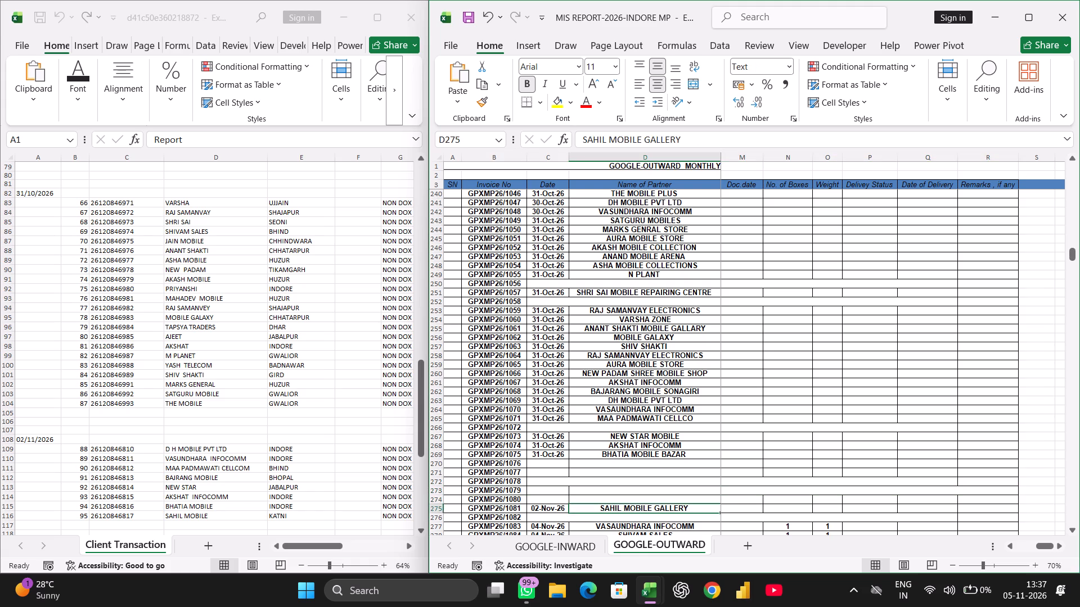
{"action": "key", "text": "Down"}
{"action": "key", "text": "Right"}
{"action": "key", "text": "Up"}
{"action": "key", "text": "Up"}
{"action": "key", "text": "Left"}
{"action": "key", "text": "Left"}
{"action": "key", "text": "Left"}
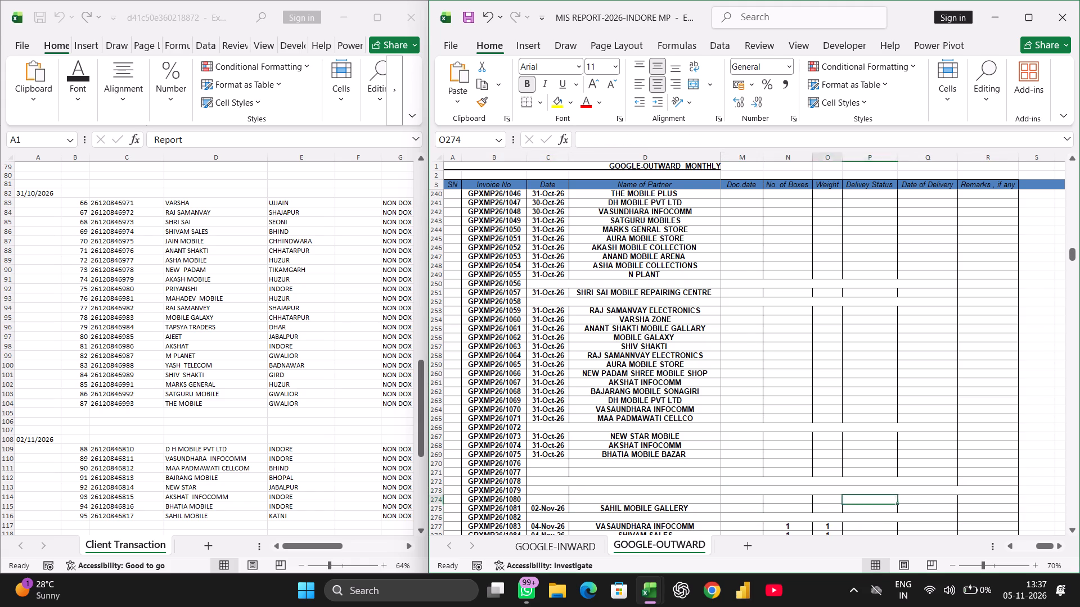
{"action": "key", "text": "Left"}
{"action": "key", "text": "Left"}
{"action": "key", "text": "Down"}
{"action": "key", "text": "Left"}
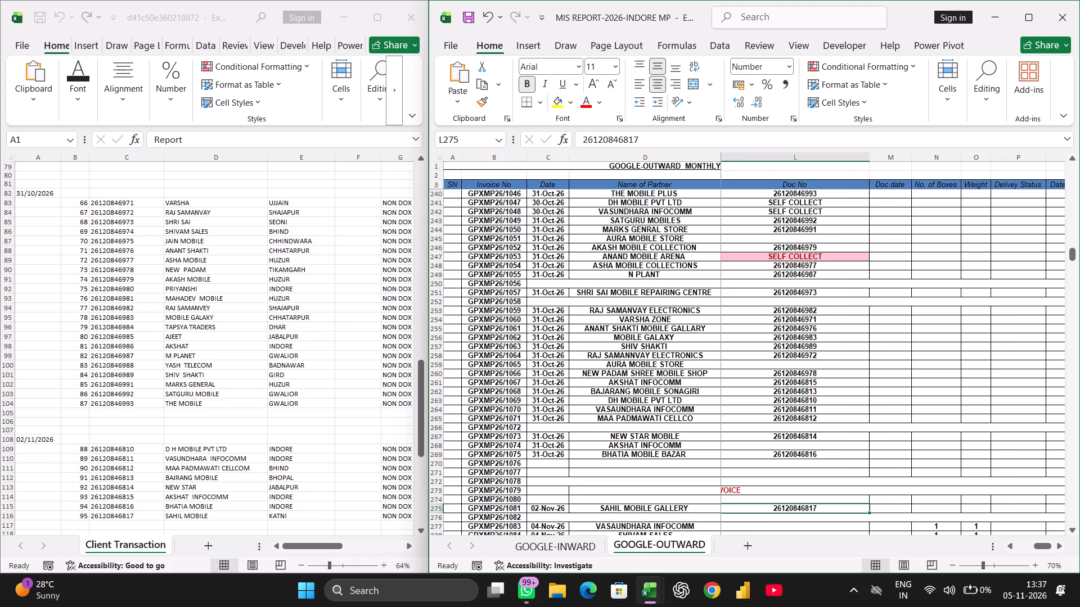
{"action": "key", "text": "Down"}
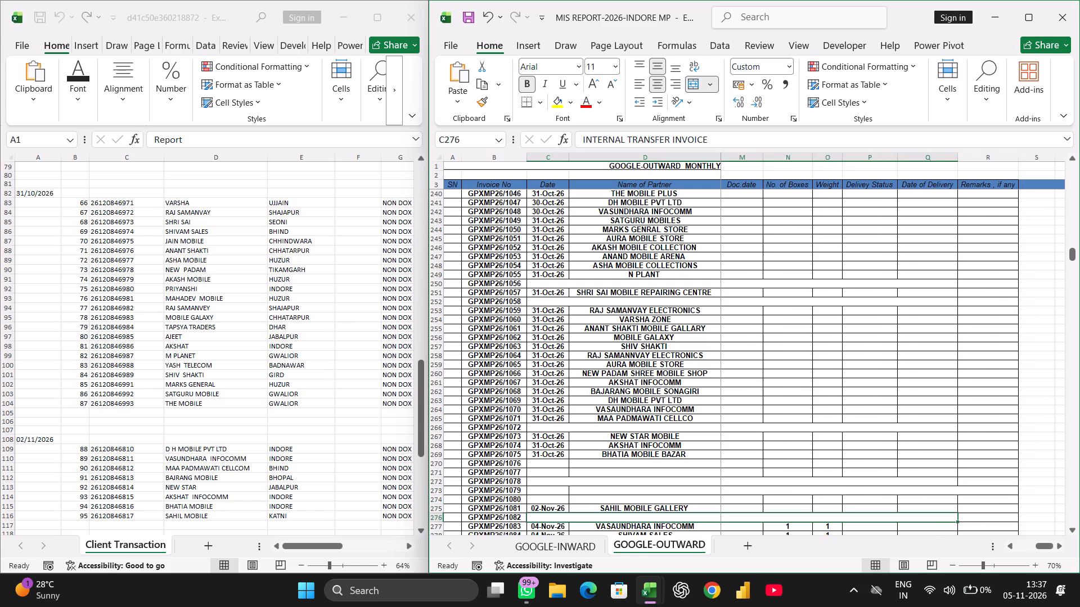
{"action": "key", "text": "Down"}
{"action": "key", "text": "Down"}
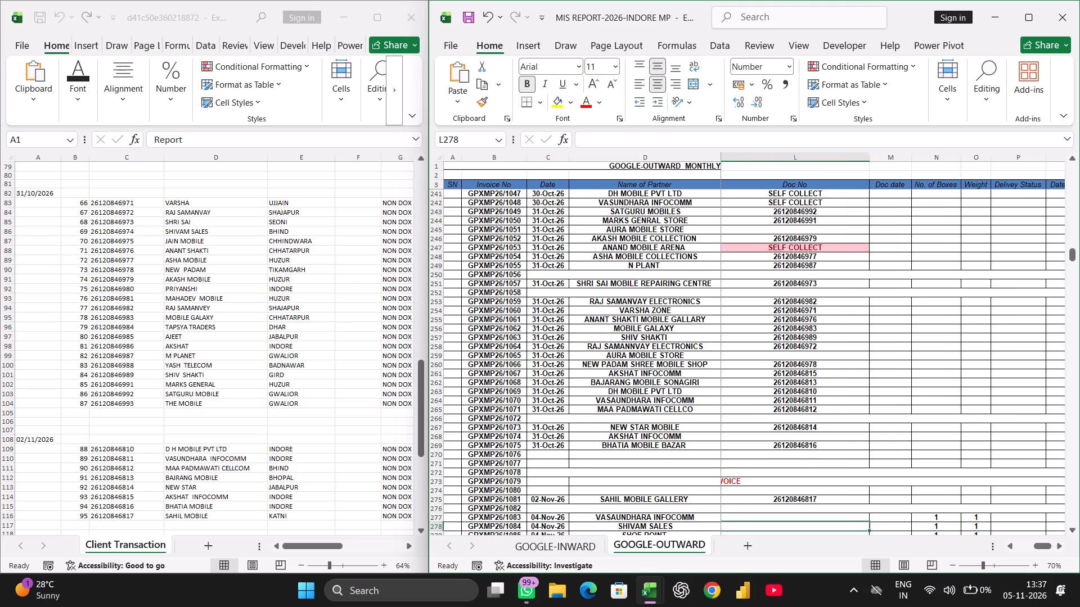
{"action": "key", "text": "Down"}
{"action": "key", "text": "Down"}
{"action": "key", "text": "Down"}
{"action": "key", "text": "Down"}
{"action": "key", "text": "Down"}
{"action": "key", "text": "Down"}
{"action": "key", "text": "Down"}
{"action": "key", "text": "Down"}
{"action": "key", "text": "Up"}
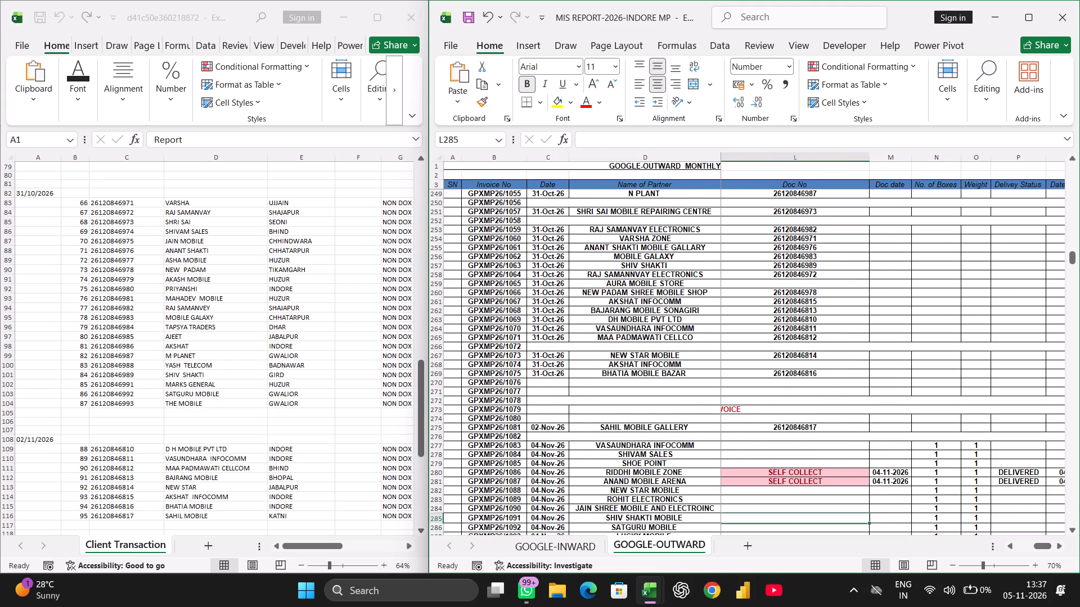
{"action": "key", "text": "Up"}
{"action": "key", "text": "Up"}
{"action": "key", "text": "Up"}
{"action": "key", "text": "Up"}
{"action": "key", "text": "Up"}
{"action": "key", "text": "Up"}
{"action": "key", "text": "Up"}
{"action": "key", "text": "Up"}
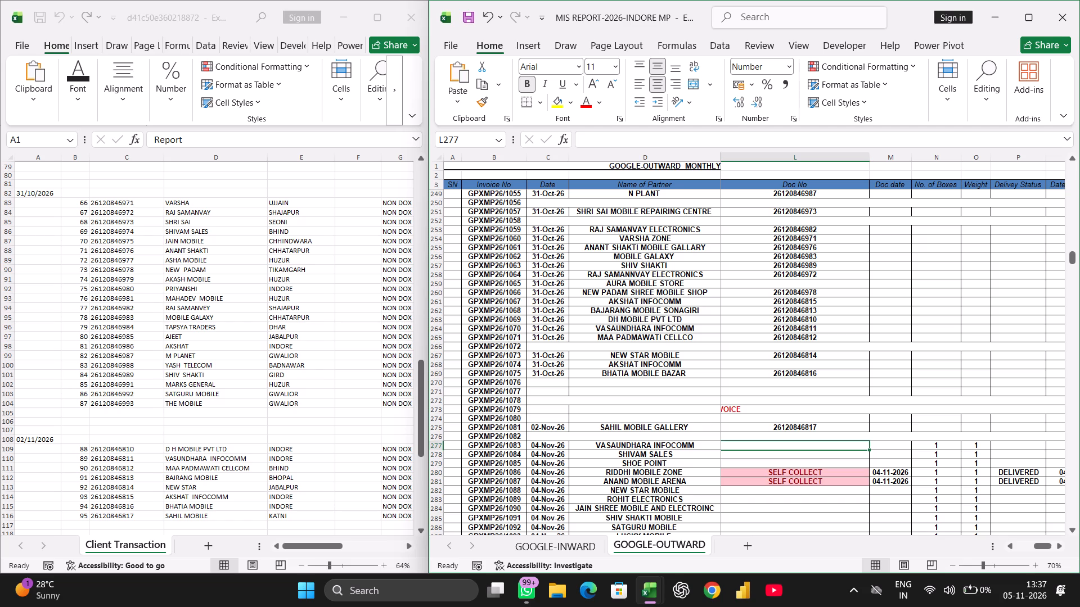
Examine the 04/11/2026 consignments in the courier report for the Doc No of Vasaundhara Infocomm's invoice GPXMP26/1083.
{"action": "scroll", "coordinate": [280, 428], "scroll_direction": "down", "scroll_amount": 3}
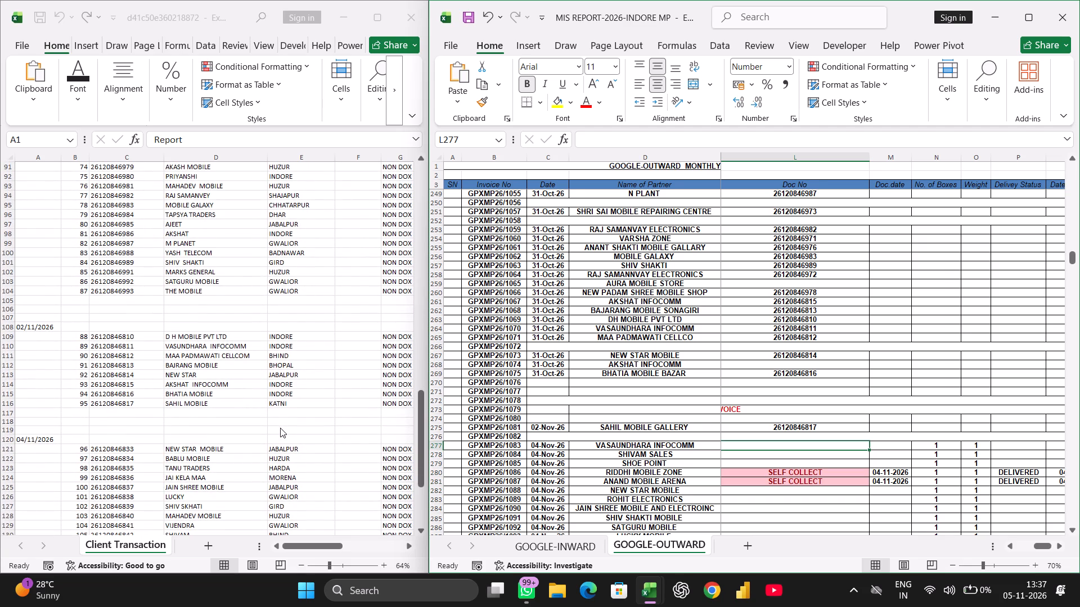
{"action": "scroll", "coordinate": [280, 428], "scroll_direction": "down", "scroll_amount": 1}
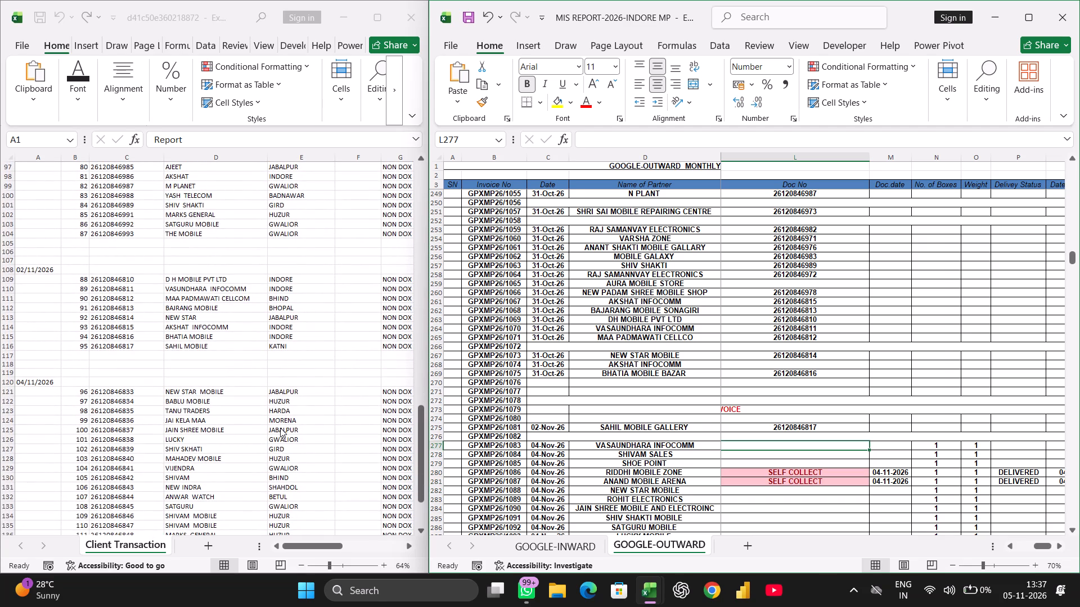
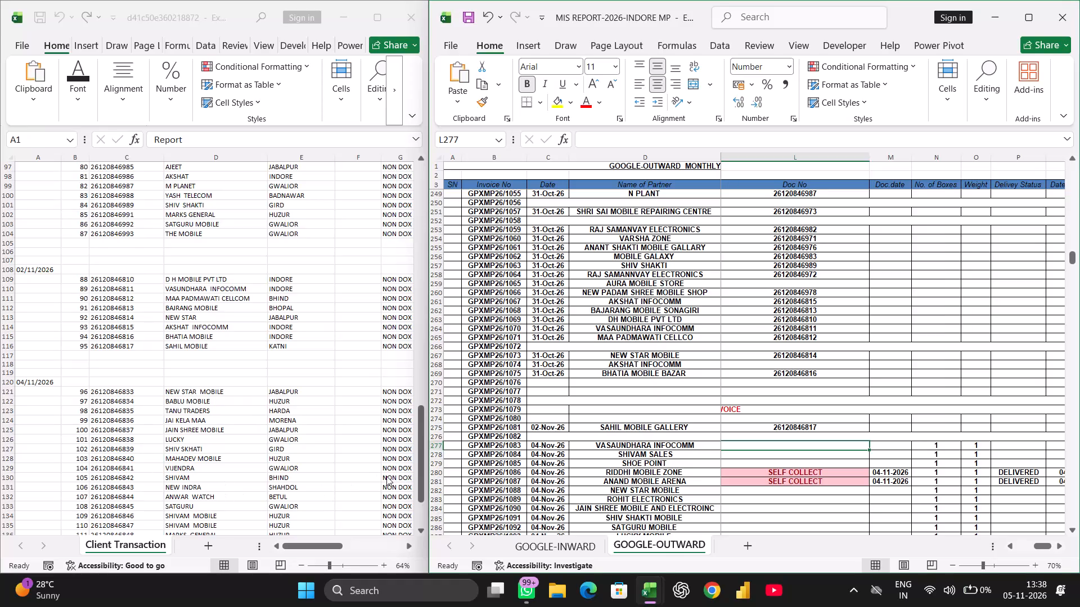
Examine the 04-Nov-26 rows from invoice GPXMP26/1083 through GPXMP26/1105 alongside the courier report's 04/11/2026 consignments.
{"action": "key", "text": "Down"}
{"action": "key", "text": "Down"}
{"action": "key", "text": "Down"}
{"action": "key", "text": "Down"}
{"action": "key", "text": "Down"}
{"action": "key", "text": "Down"}
{"action": "key", "text": "Down"}
{"action": "key", "text": "Down"}
{"action": "key", "text": "Down"}
{"action": "key", "text": "Down"}
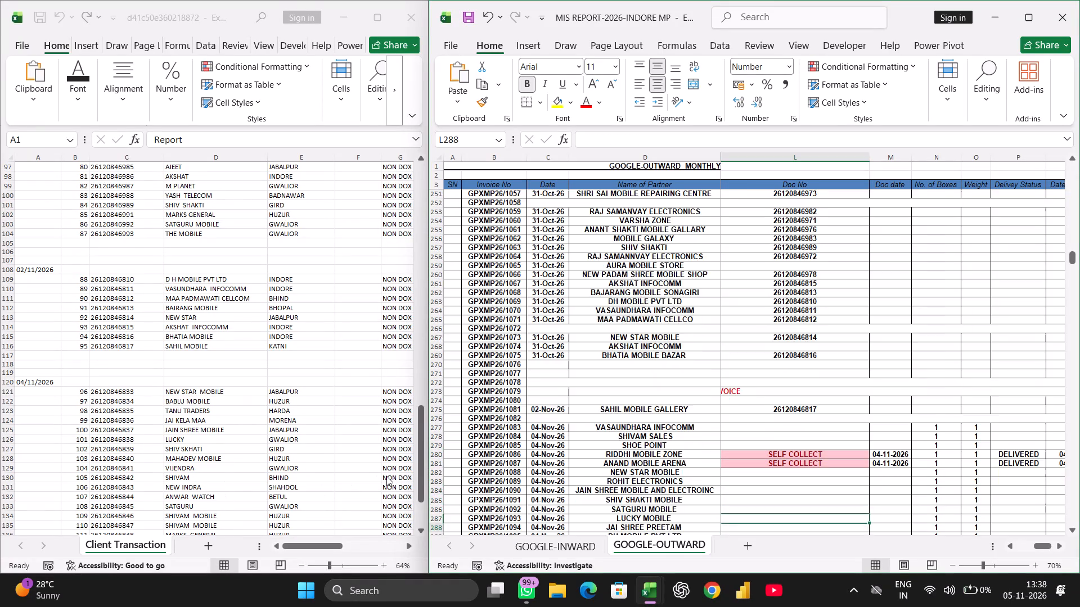
{"action": "key", "text": "Down"}
{"action": "key", "text": "Down"}
{"action": "key", "text": "Down"}
{"action": "key", "text": "Down"}
{"action": "key", "text": "Down"}
{"action": "key", "text": "Down"}
{"action": "key", "text": "Down"}
{"action": "key", "text": "Down"}
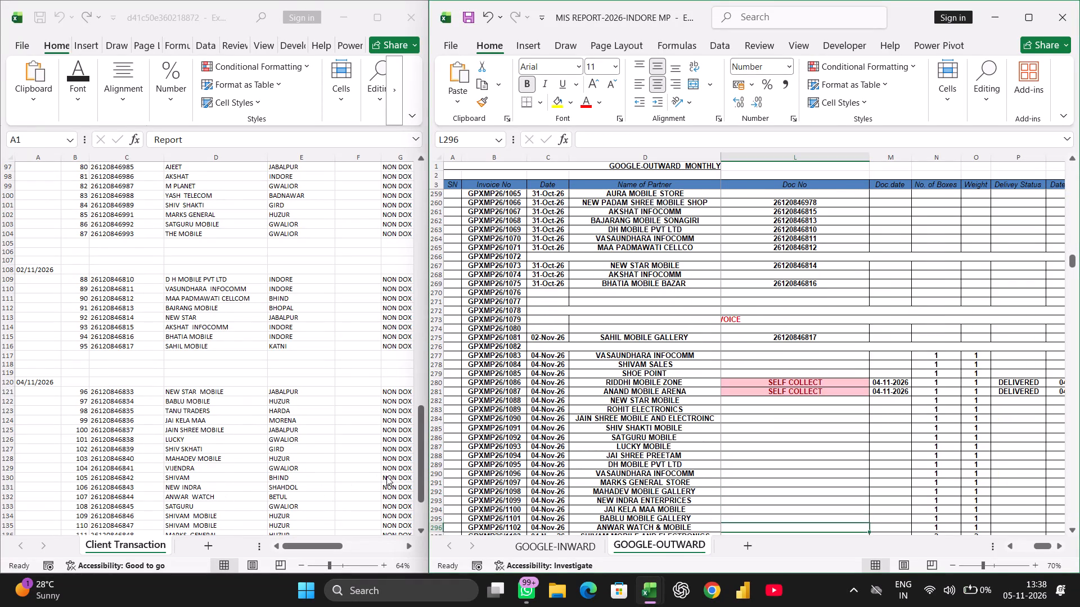
{"action": "key", "text": "Down"}
{"action": "key", "text": "Down"}
{"action": "key", "text": "Down"}
{"action": "key", "text": "Down"}
{"action": "key", "text": "Down"}
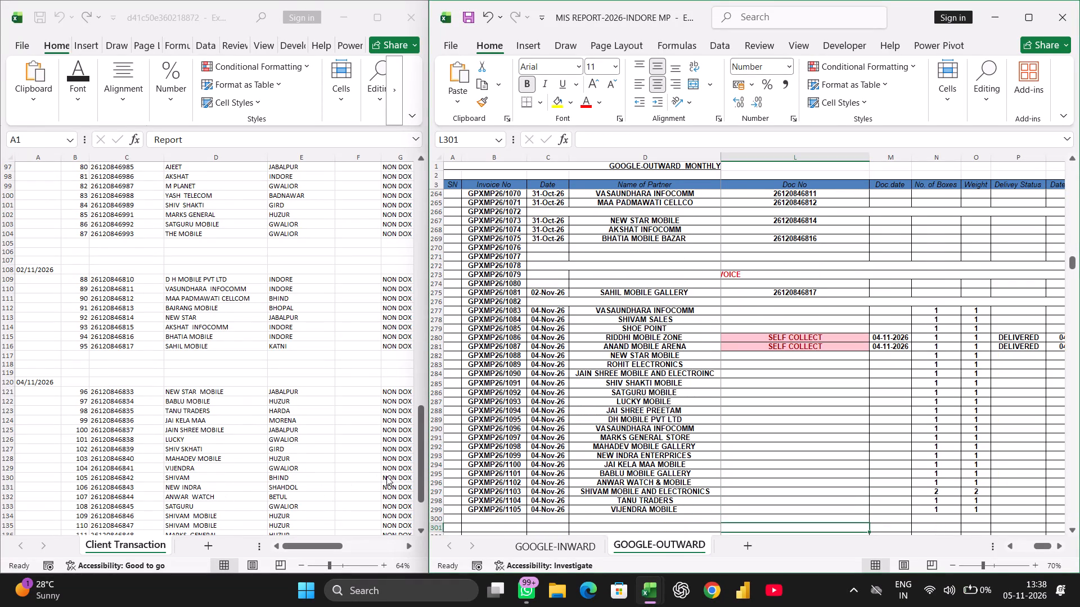
{"action": "scroll", "coordinate": [205, 466], "scroll_direction": "down", "scroll_amount": 1}
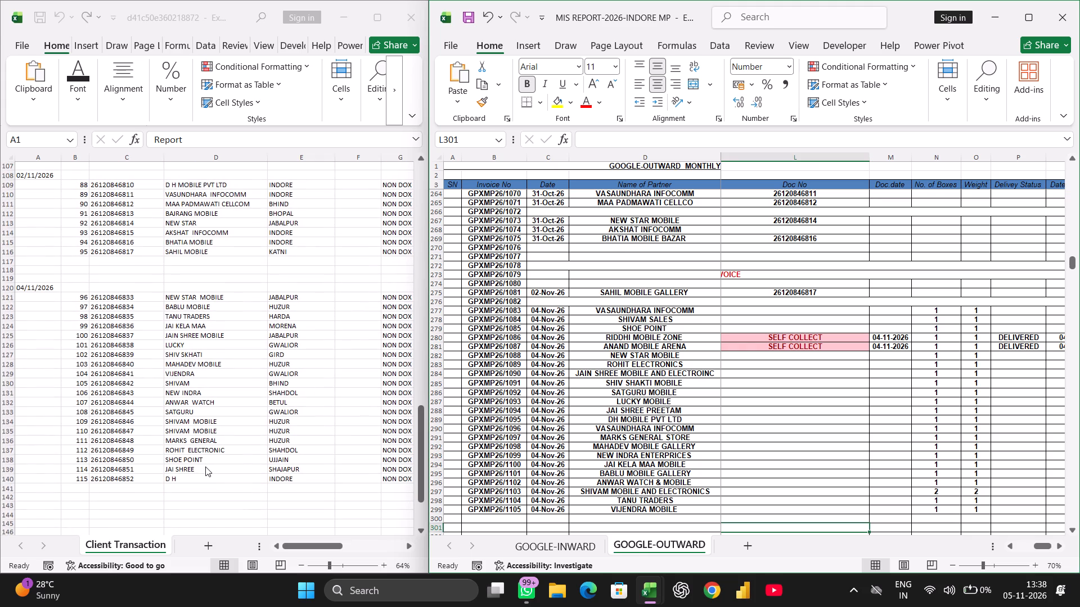
{"action": "scroll", "coordinate": [205, 466], "scroll_direction": "down", "scroll_amount": 1}
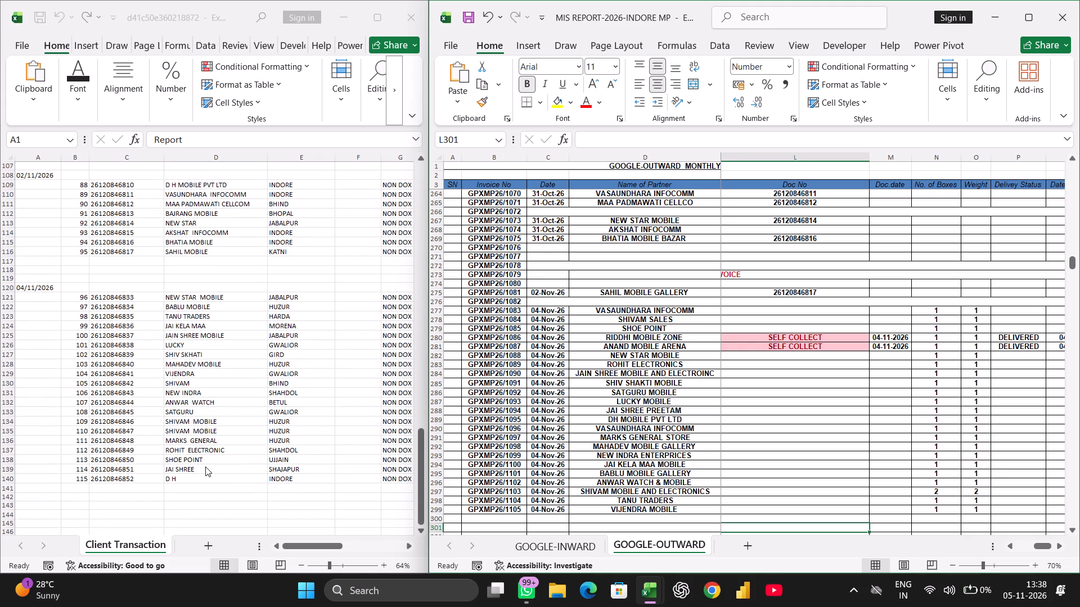
{"action": "double_click", "coordinate": [779, 405]}
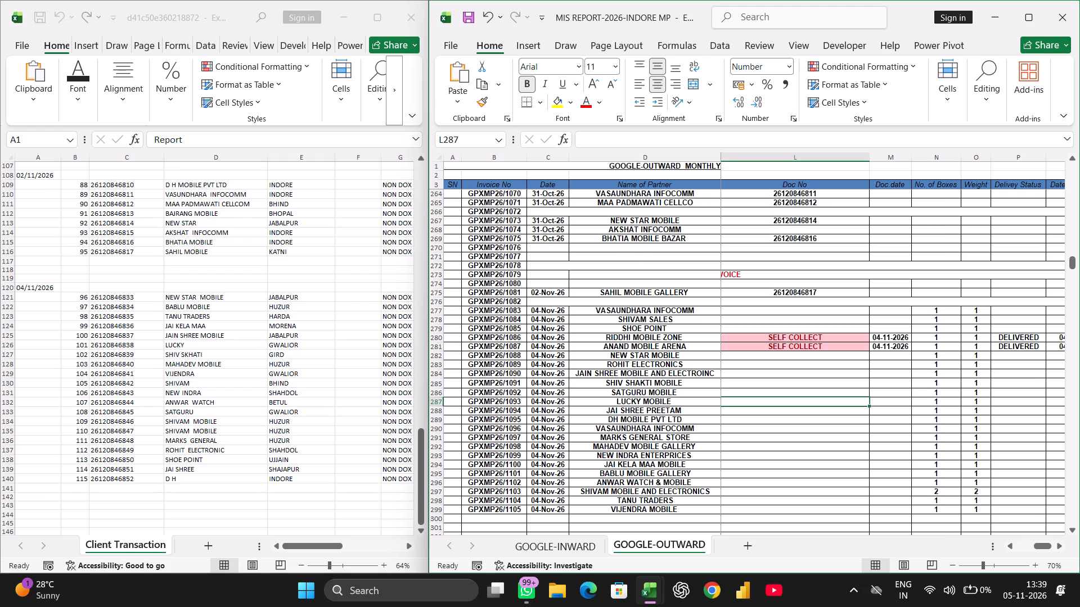
{"action": "left_click", "coordinate": [463, 16]}
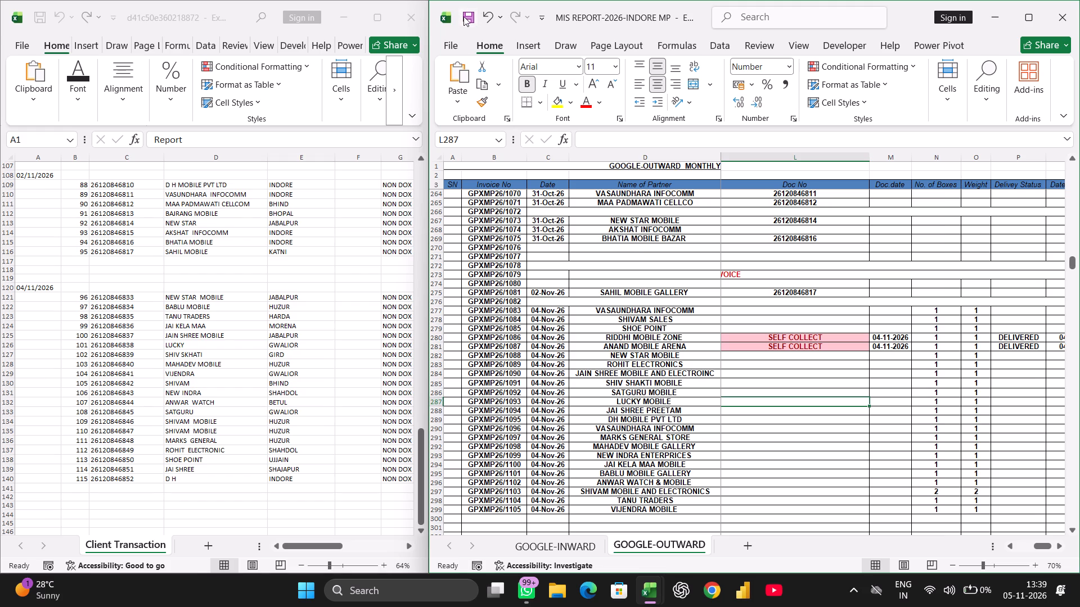